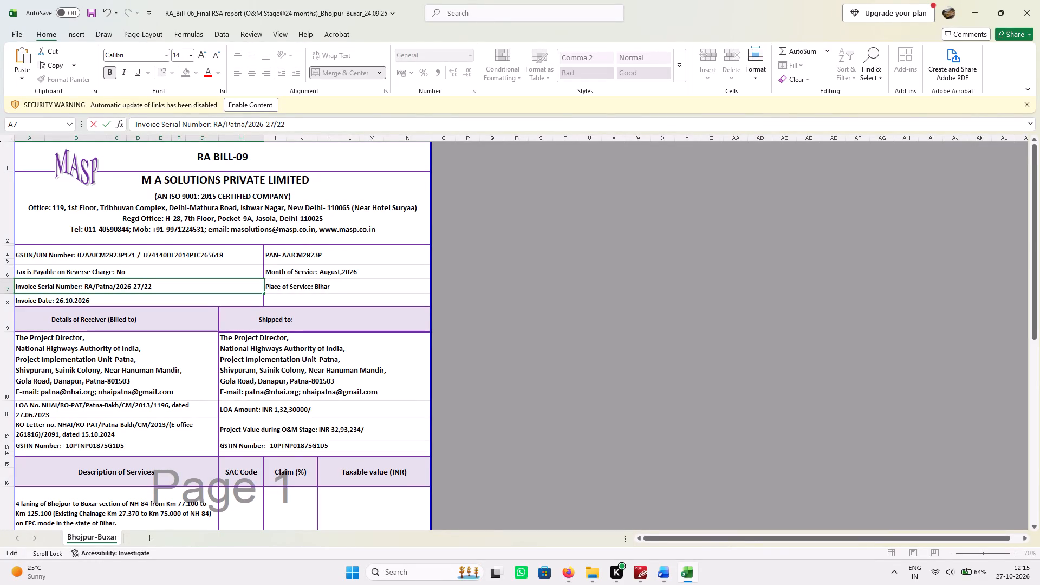
# Leave the invoice serial number cell and examine the RA BILL-09 invoice's LOA, project value, GSTIN and billing details.
pyautogui.click(154, 386)
pyautogui.click(157, 408)
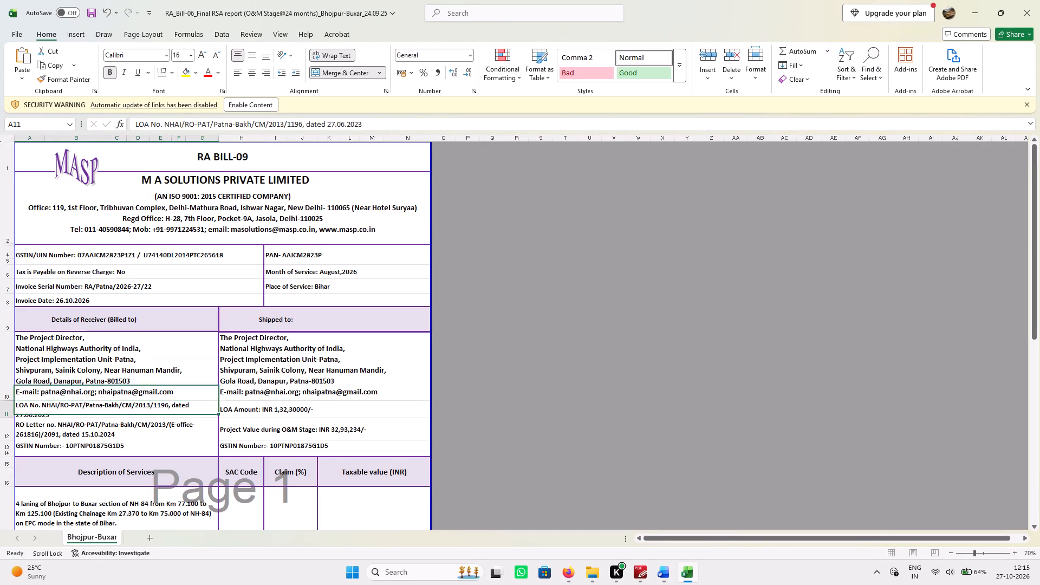
pyautogui.click(302, 411)
pyautogui.click(299, 430)
pyautogui.click(285, 445)
pyautogui.click(141, 455)
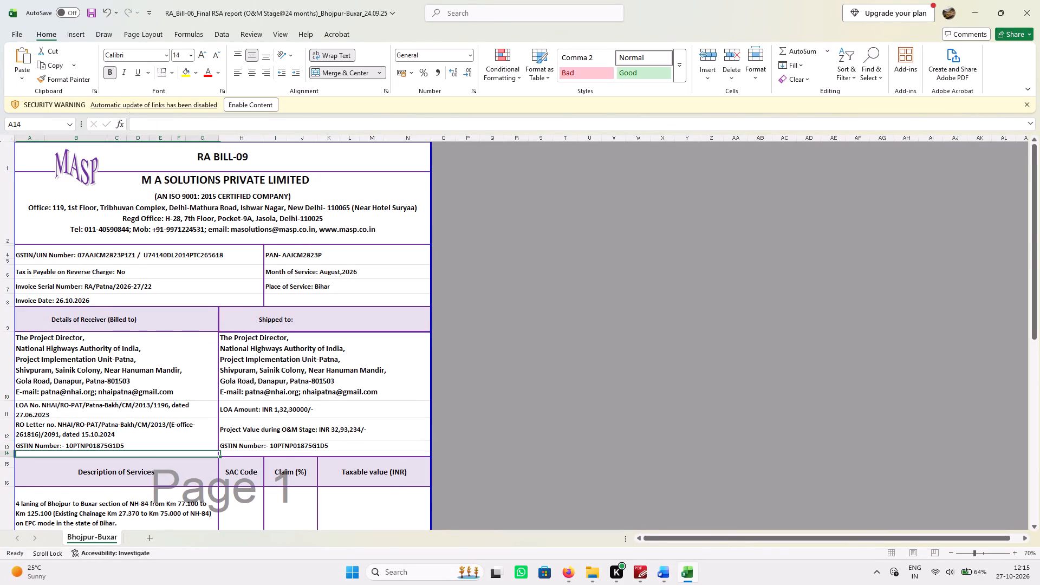
pyautogui.scroll(-1, 118, 413)
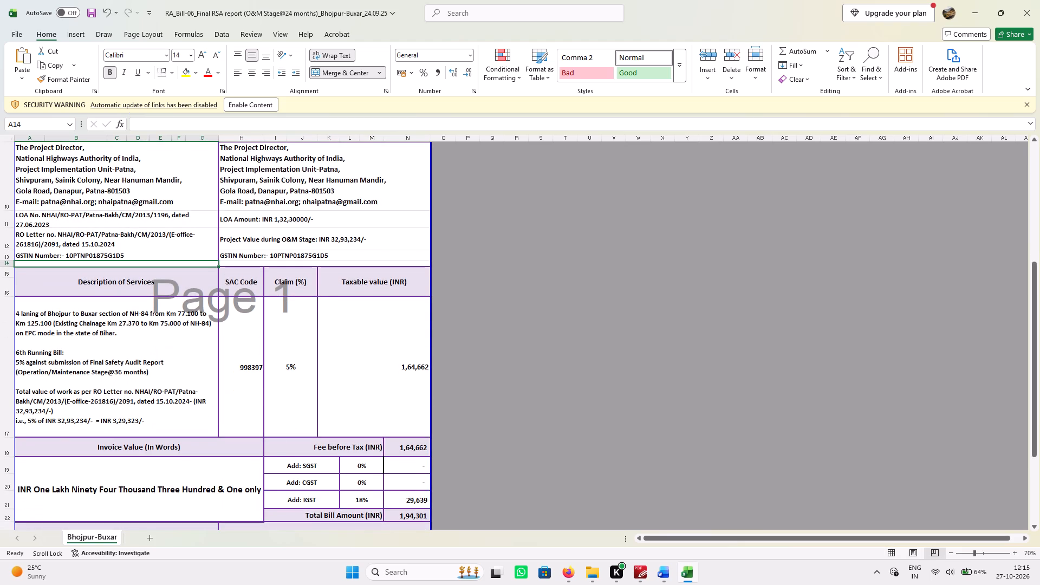
pyautogui.scroll(-1, 125, 411)
pyautogui.scroll(5, 125, 411)
# Save the Bhojpur-Buxar RA bill workbook and close it.
pyautogui.click(15, 37)
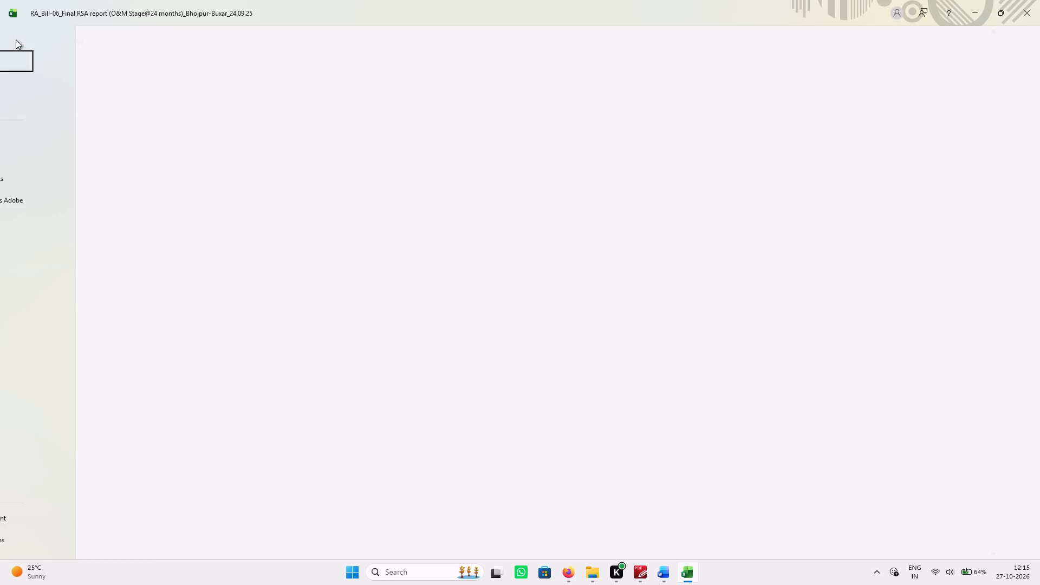
pyautogui.click(33, 154)
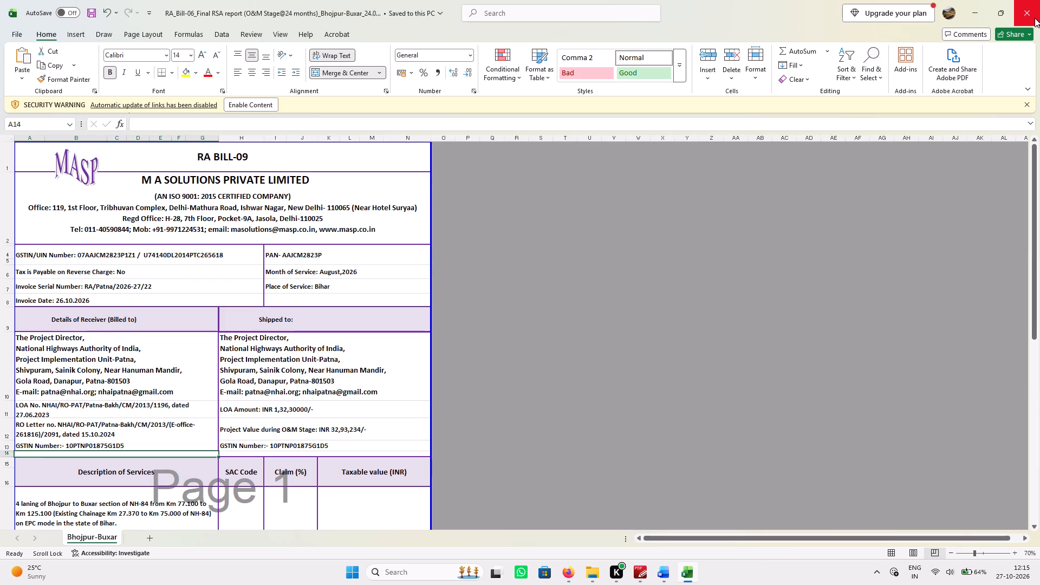
pyautogui.click(1035, 17)
# Save the letter-159 RA BILL-09 Bhojpur-Buxar covering letter in Word, read it through and close it.
pyautogui.click(20, 32)
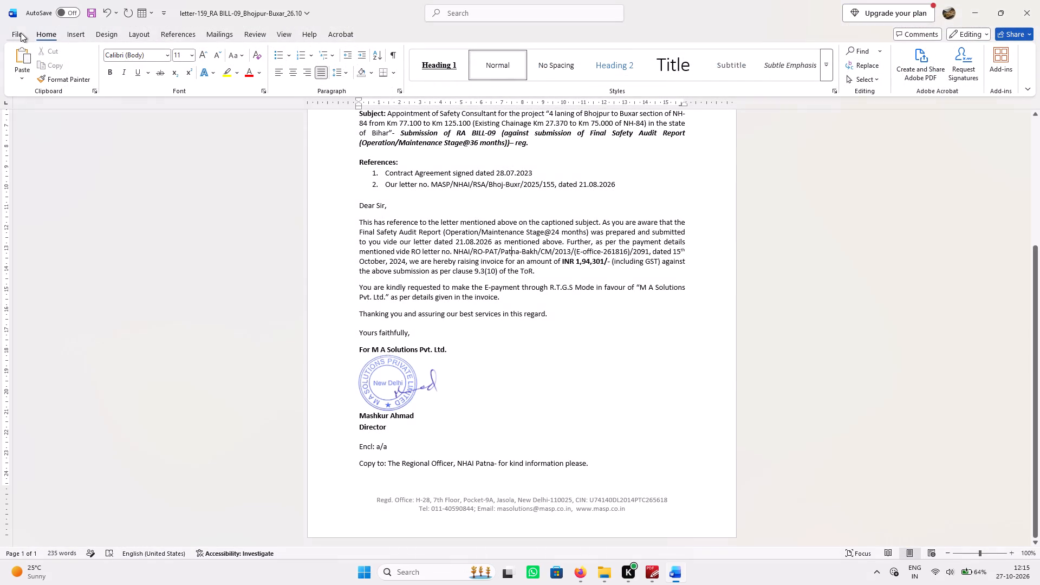
pyautogui.click(17, 37)
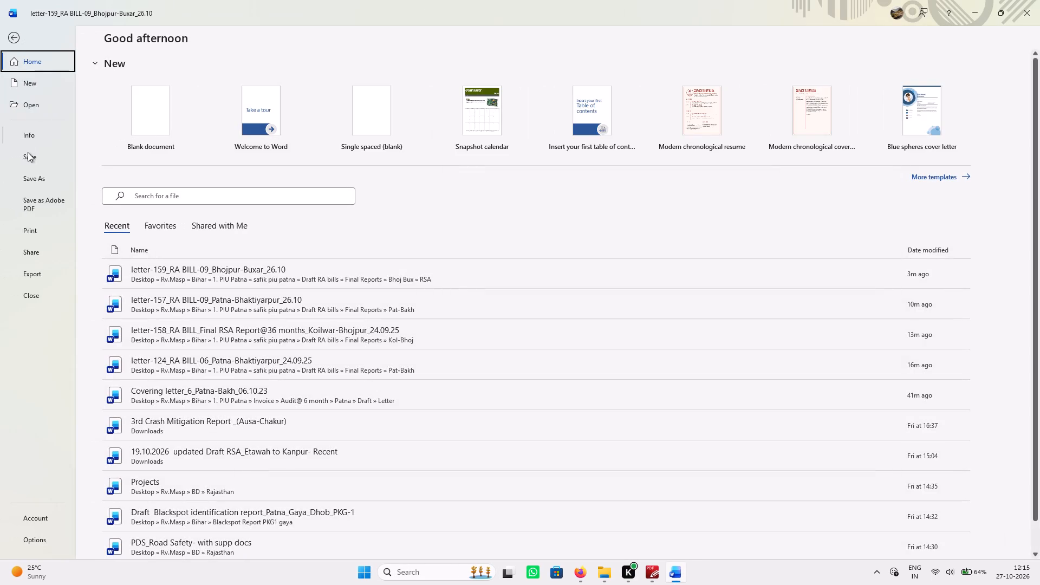
pyautogui.click(28, 153)
pyautogui.scroll(-4, 526, 288)
pyautogui.scroll(6, 525, 288)
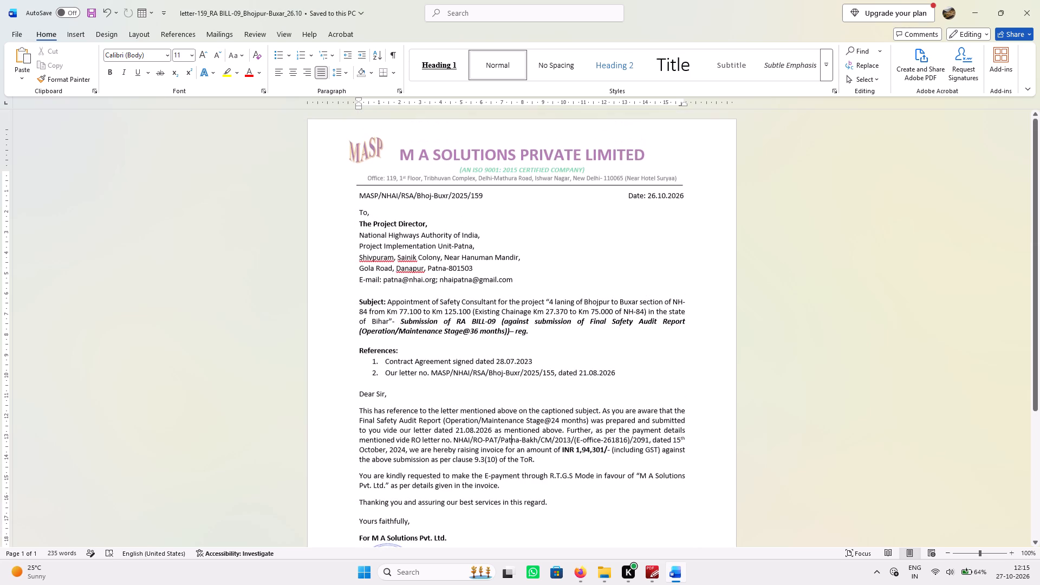
pyautogui.scroll(6, 525, 288)
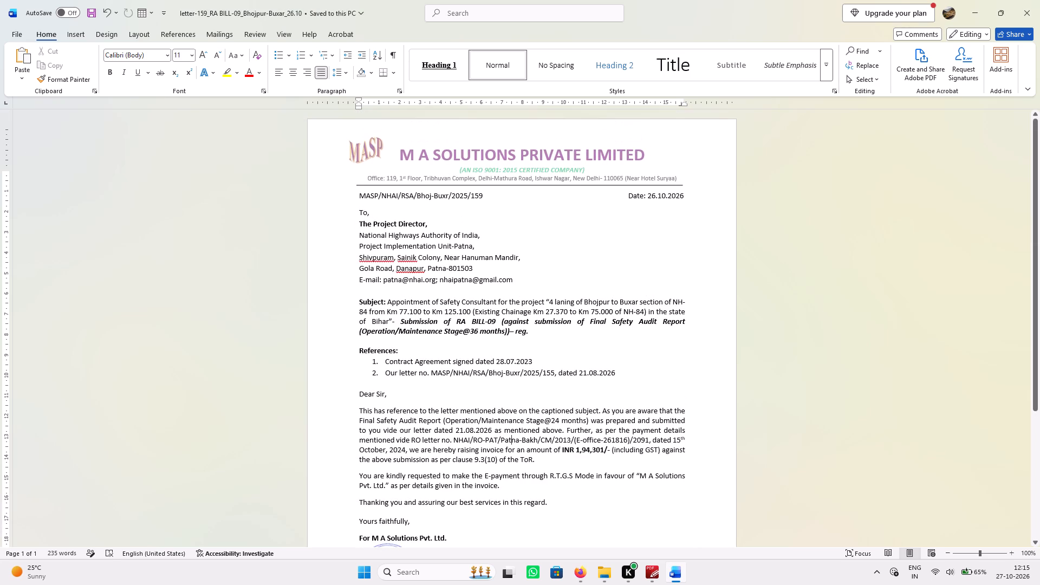
pyautogui.scroll(-1, 525, 288)
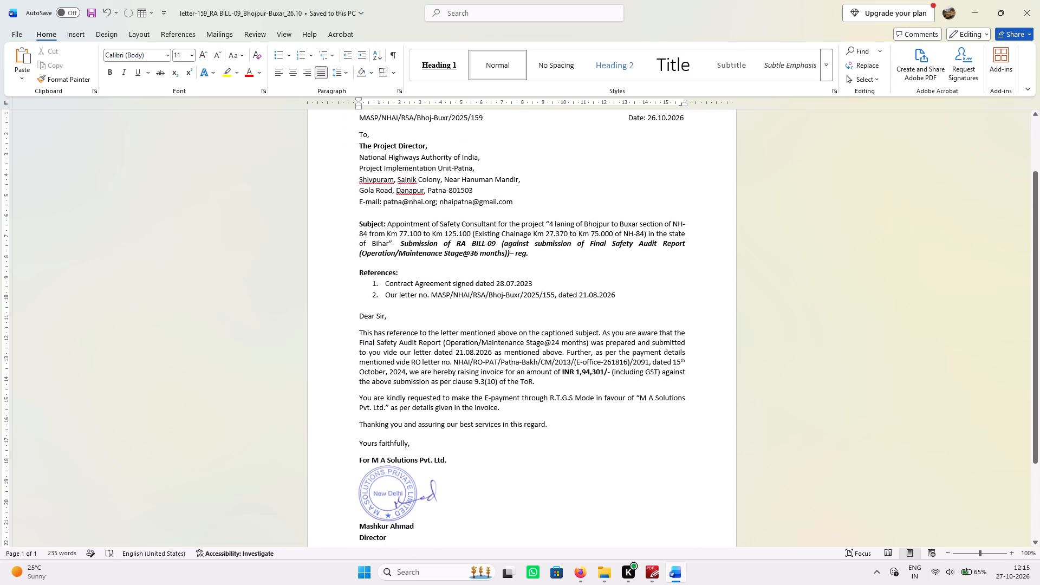
pyautogui.scroll(-4, 525, 288)
pyautogui.scroll(7, 525, 288)
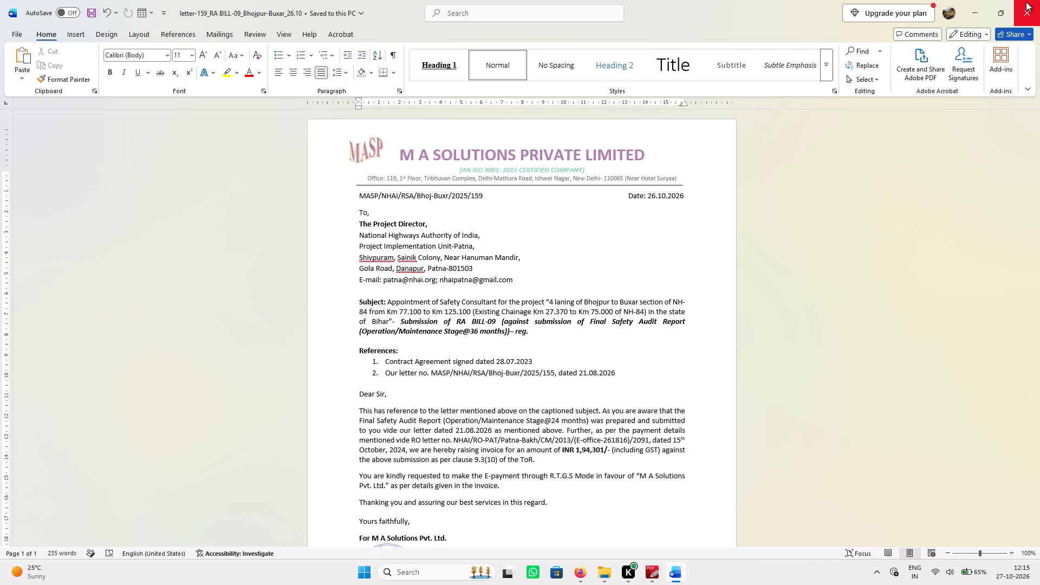
pyautogui.click(1026, 2)
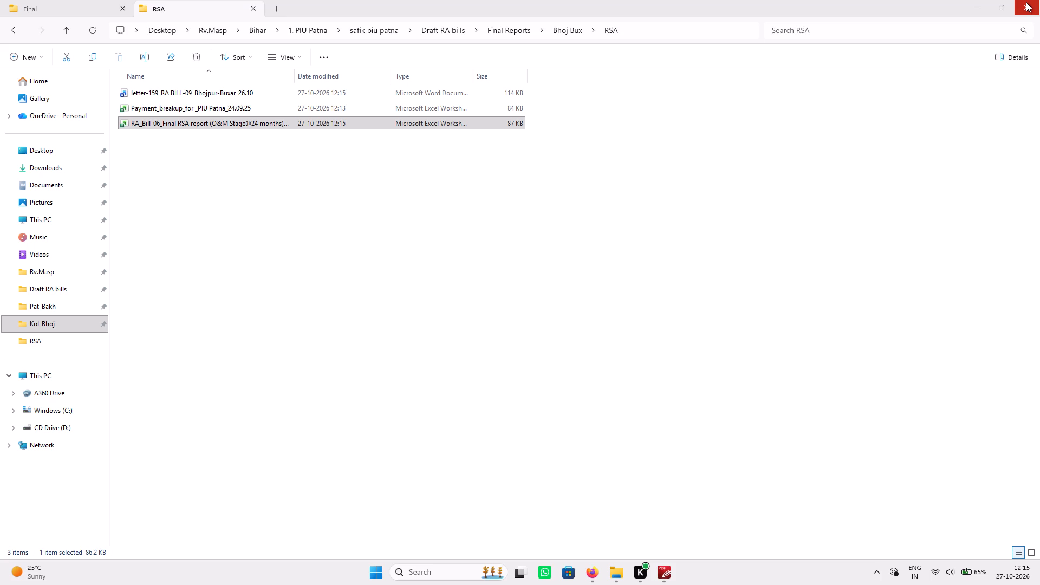
# Open the Payment_breakup_for _PIU Patna_24.09.25 workbook, check the Bhojpur to Buxar payment table, and close it.
pyautogui.doubleClick(232, 107)
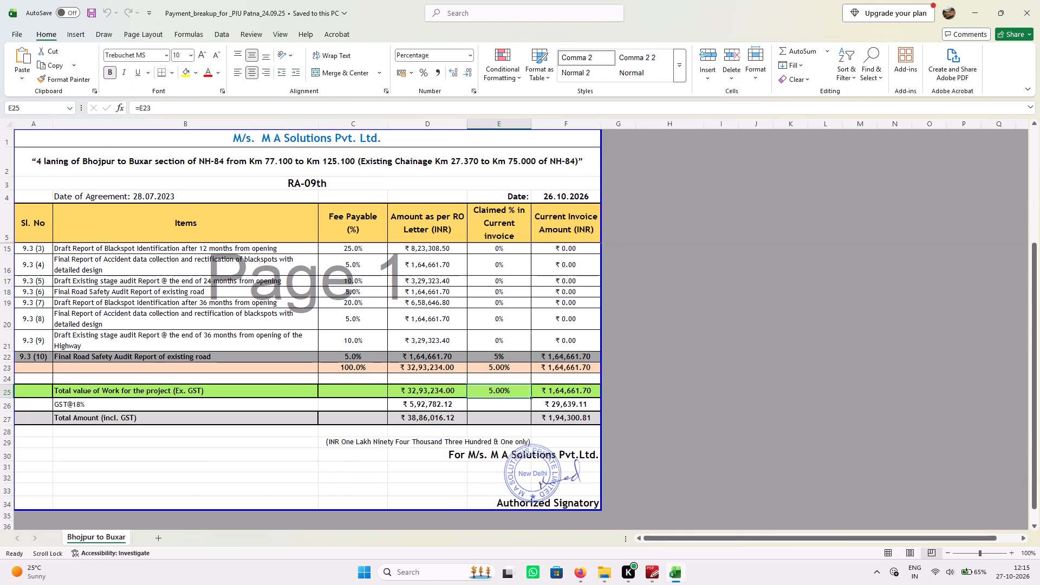
pyautogui.scroll(3, 364, 264)
pyautogui.scroll(-3, 364, 264)
pyautogui.scroll(7, 364, 264)
pyautogui.click(1039, 0)
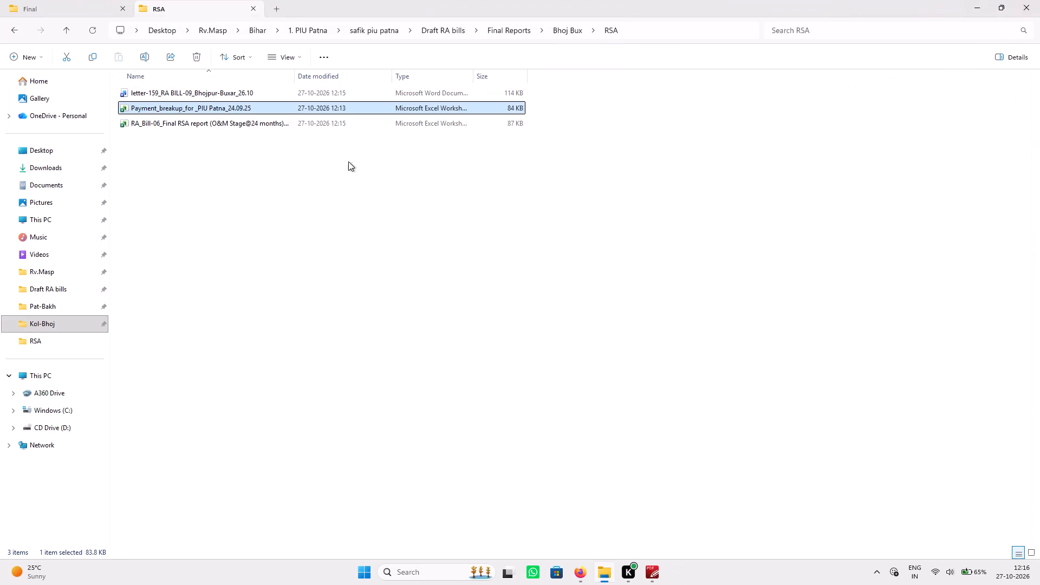
# Reopen the RA_Bill-06 Final RSA report workbook, review the whole invoice page, and close it.
pyautogui.doubleClick(211, 125)
pyautogui.doubleClick(279, 119)
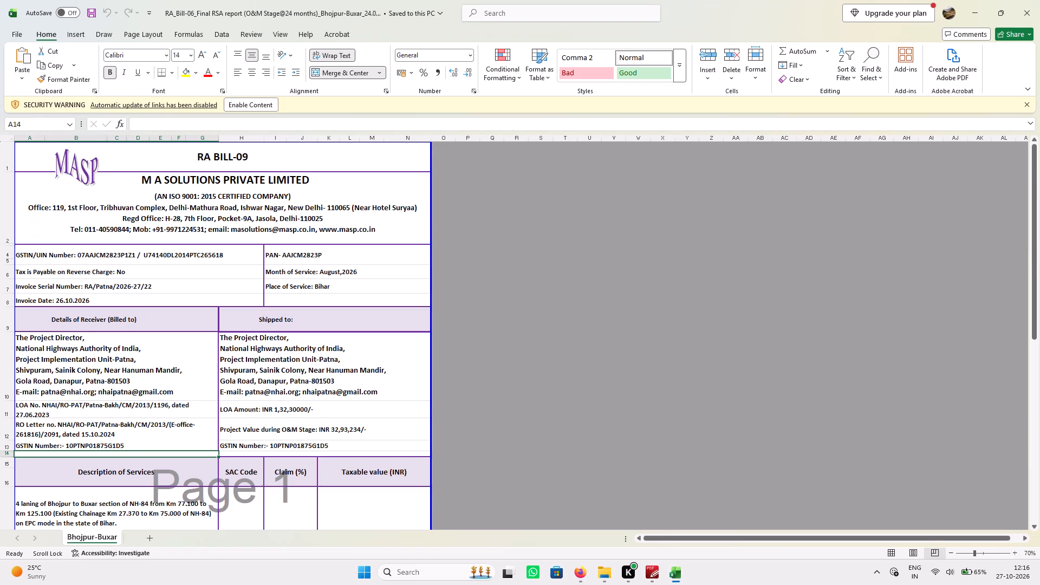
pyautogui.scroll(-2, 318, 203)
pyautogui.scroll(4, 318, 203)
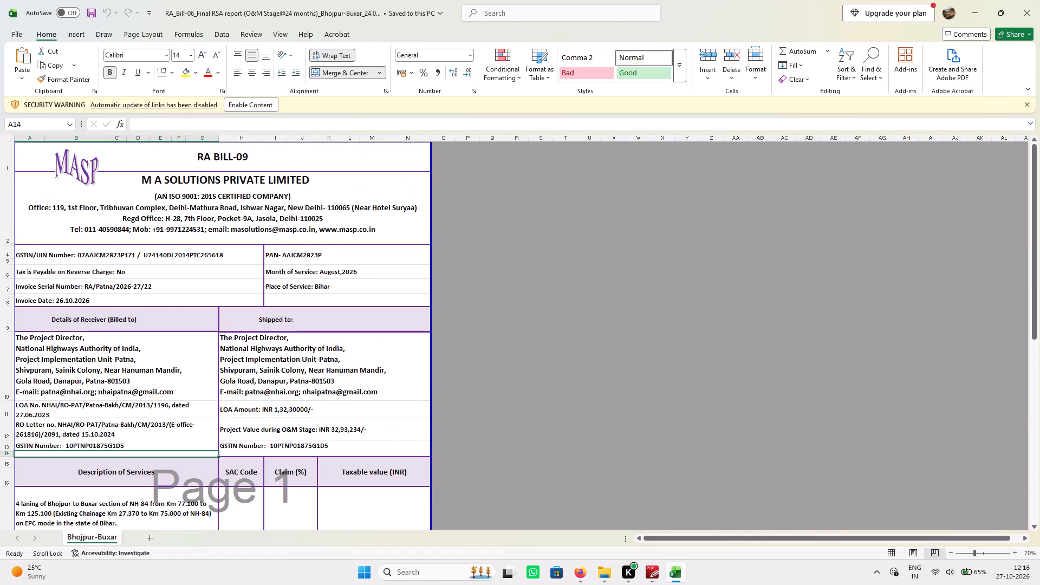
pyautogui.scroll(-2, 318, 203)
pyautogui.scroll(4, 318, 203)
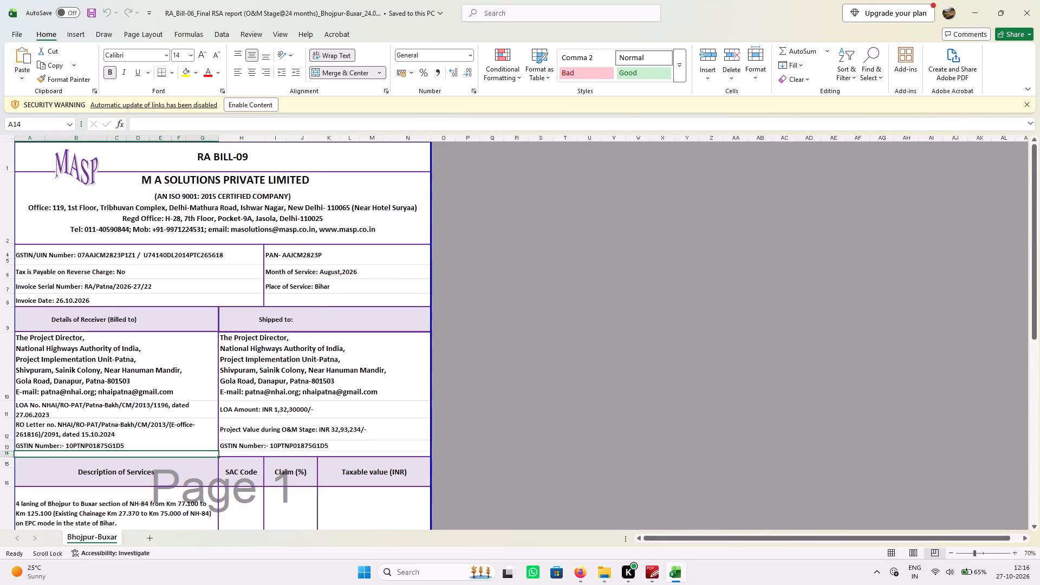
pyautogui.click(1031, 16)
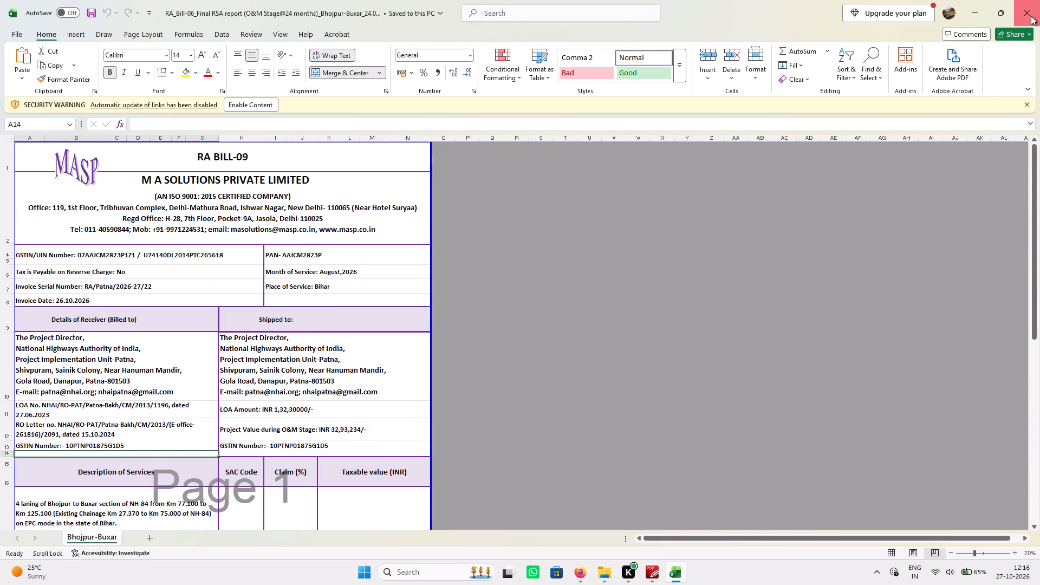
# In the Final folder's tab, go to 1. PIU Patna > Invoice > Blackspot Invoice > Patna > Patna-Bakhtiyarpur > Final.
pyautogui.click(15, 31)
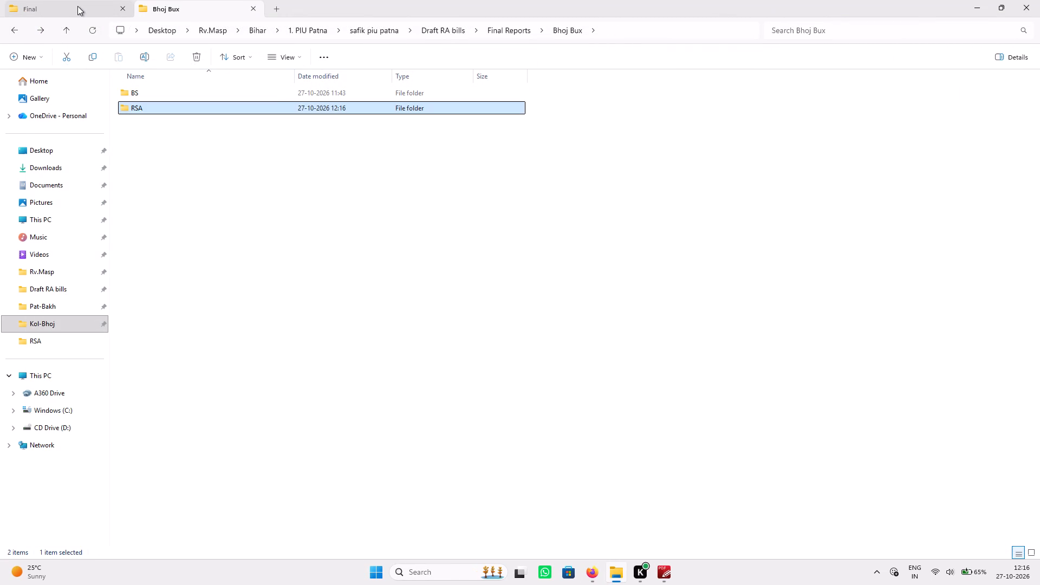
pyautogui.click(77, 6)
pyautogui.click(13, 34)
pyautogui.click(13, 31)
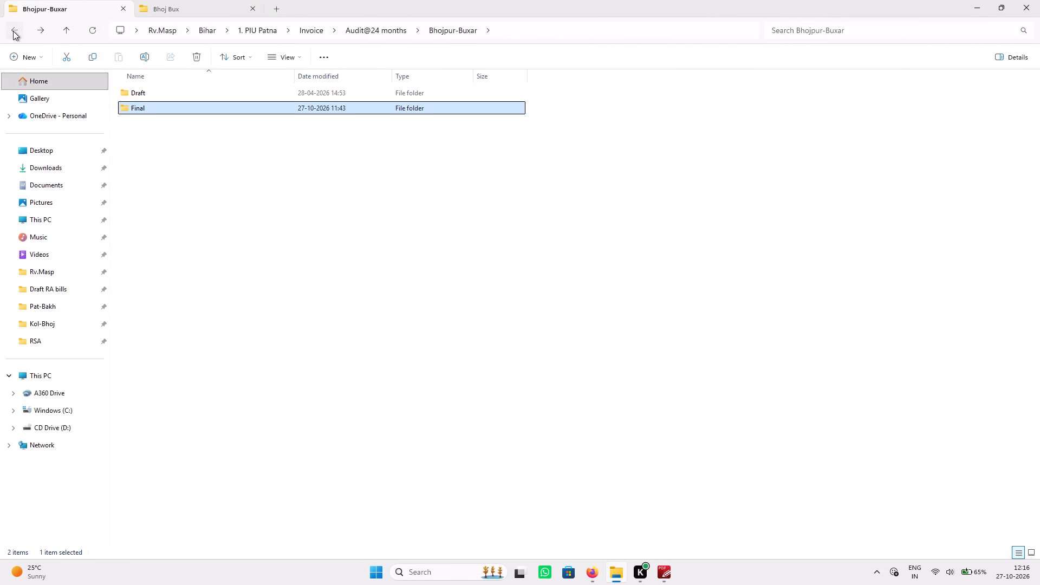
pyautogui.click(13, 31)
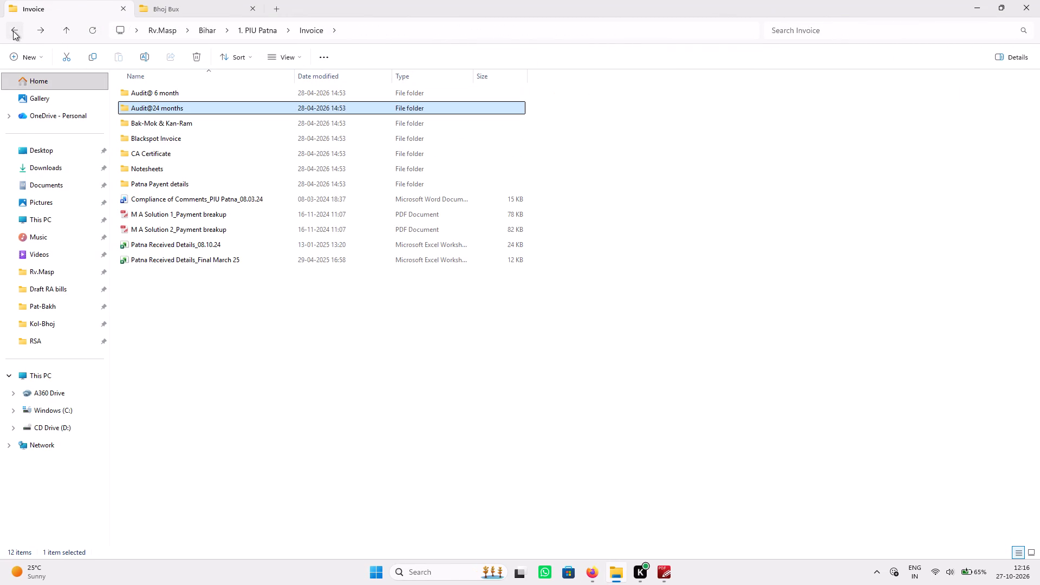
pyautogui.click(13, 31)
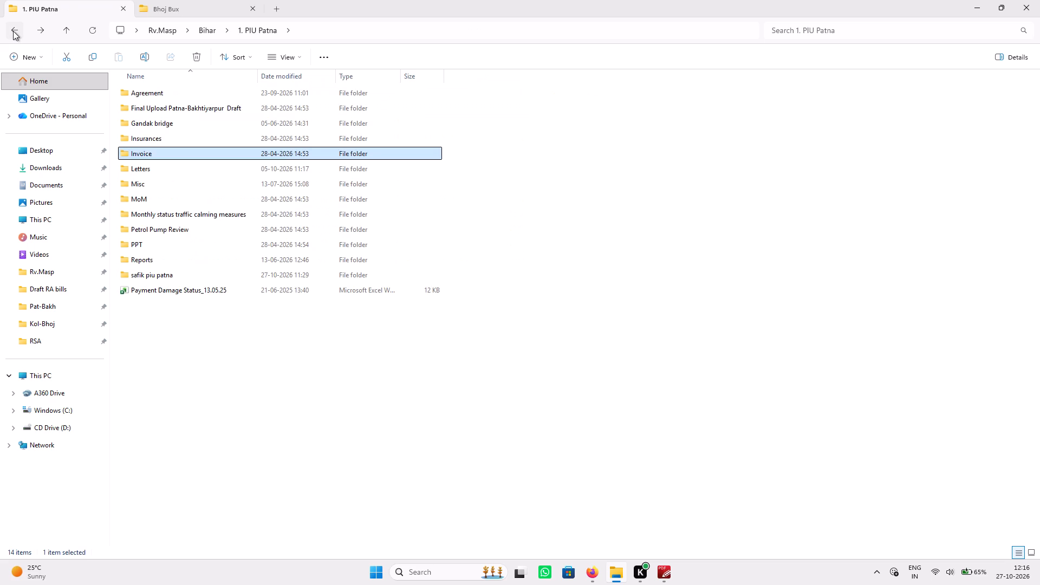
pyautogui.doubleClick(159, 151)
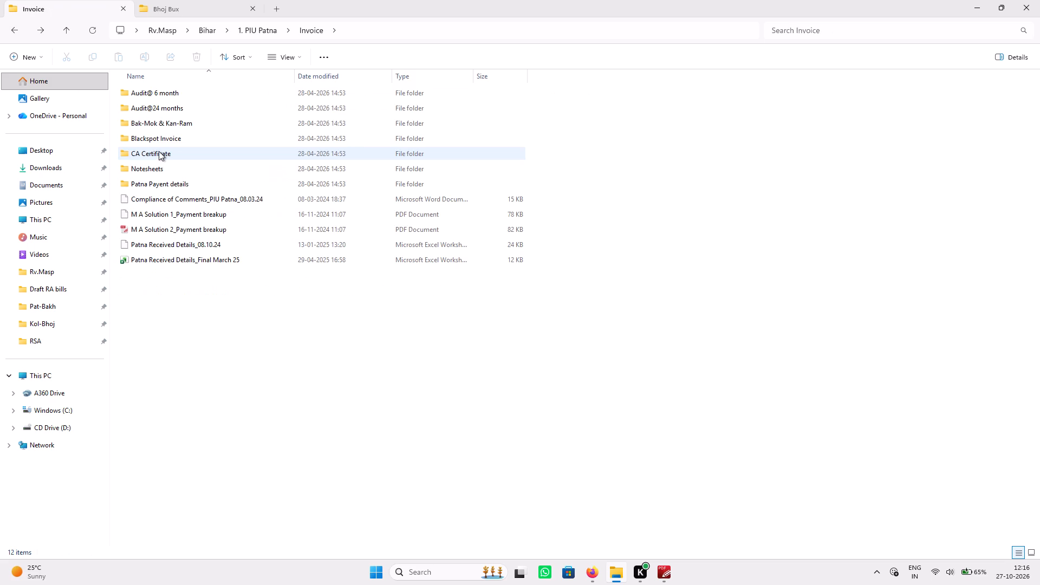
pyautogui.doubleClick(177, 137)
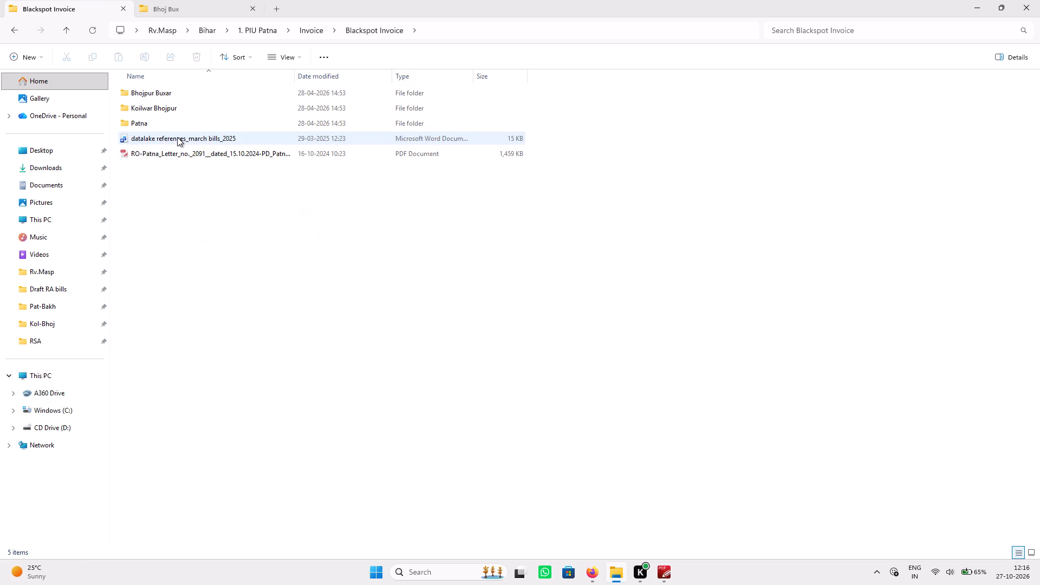
pyautogui.doubleClick(153, 116)
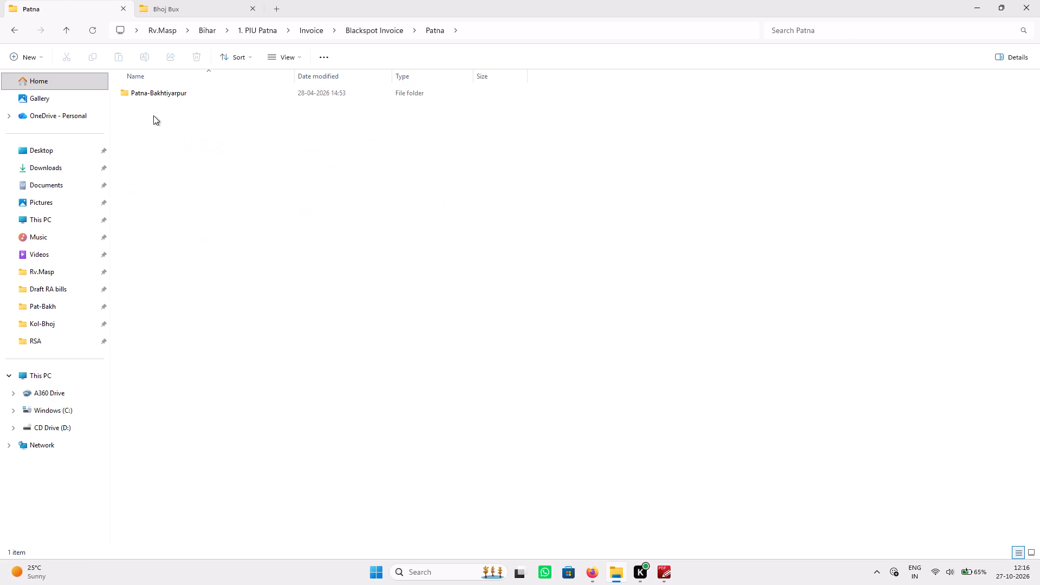
pyautogui.doubleClick(154, 96)
pyautogui.doubleClick(148, 113)
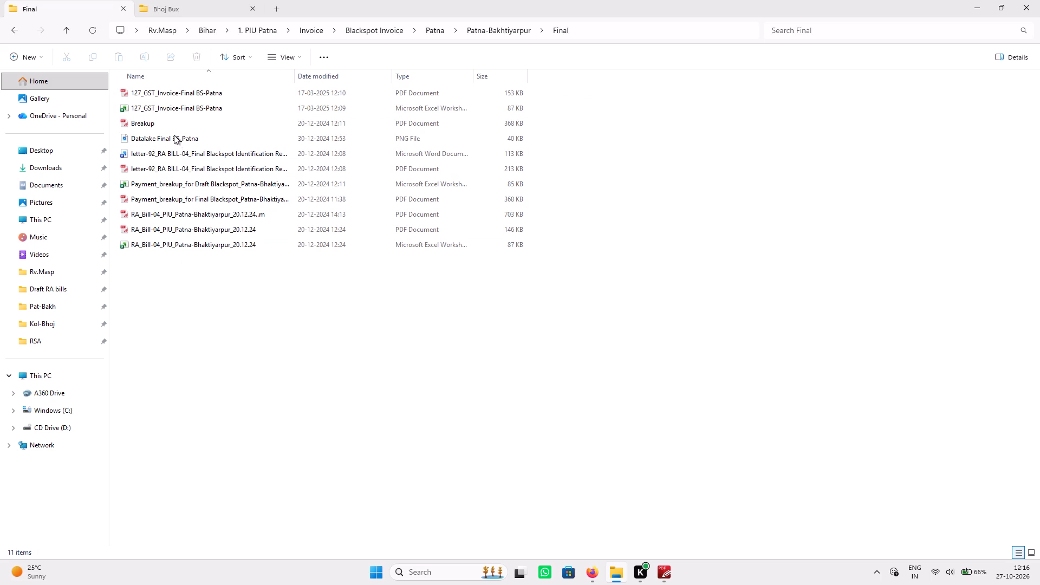
# Copy the letter-92 Word document, the Draft Blackspot payment breakup workbook and the RA_Bill-04 PIU Patna-Bhaktiyarpur workbook.
pyautogui.click(187, 151)
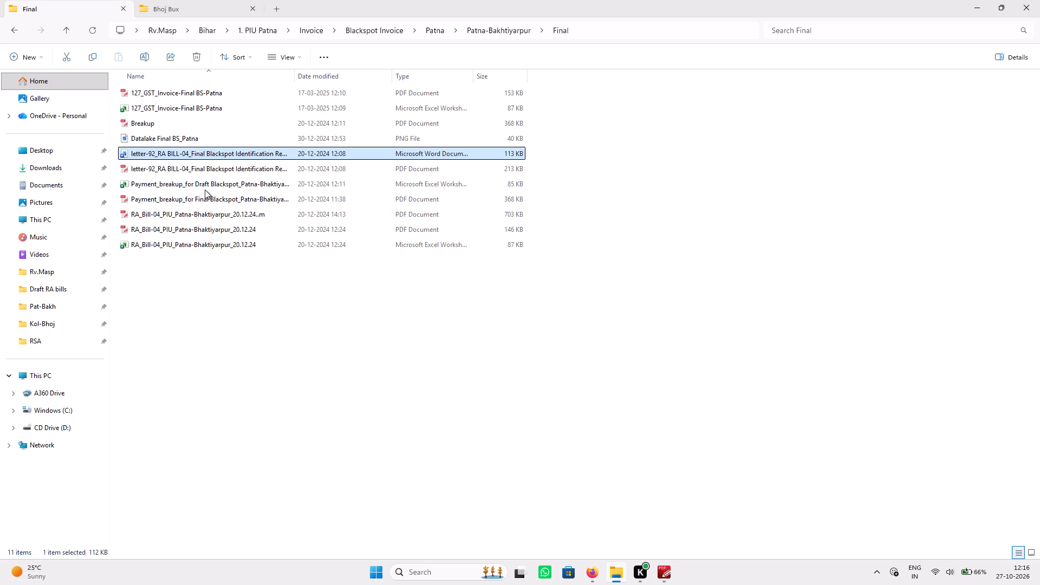
pyautogui.keyDown('ctrl'); pyautogui.click(201, 187); pyautogui.keyUp('ctrl')
pyautogui.keyDown('ctrl'); pyautogui.click(203, 245); pyautogui.keyUp('ctrl')
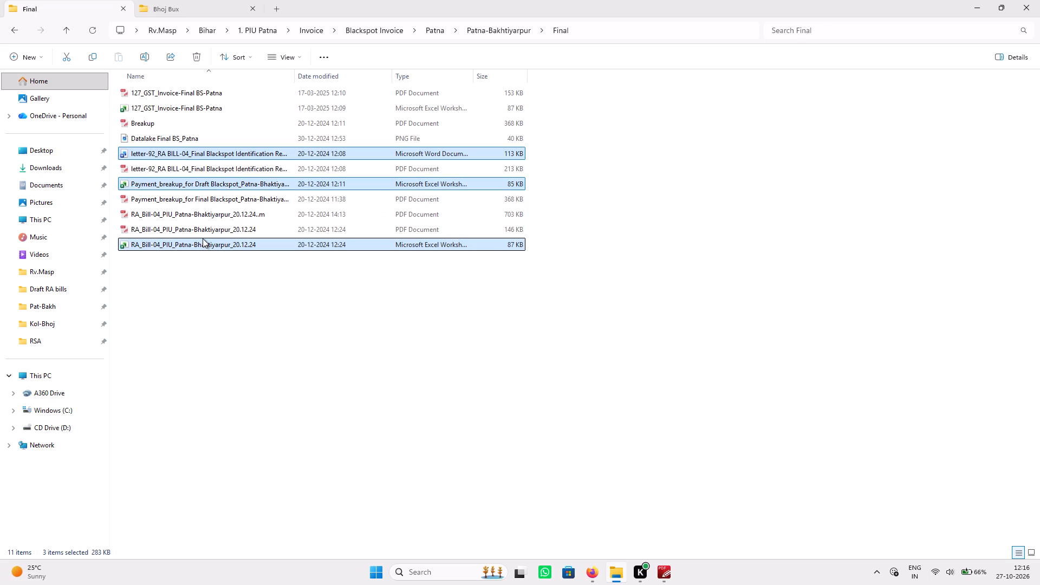
pyautogui.hotkey('ctrl', 'c')
# Create a folder named BS in Draft RA bills > Final Reports > Pat-Bakh.
pyautogui.click(172, 9)
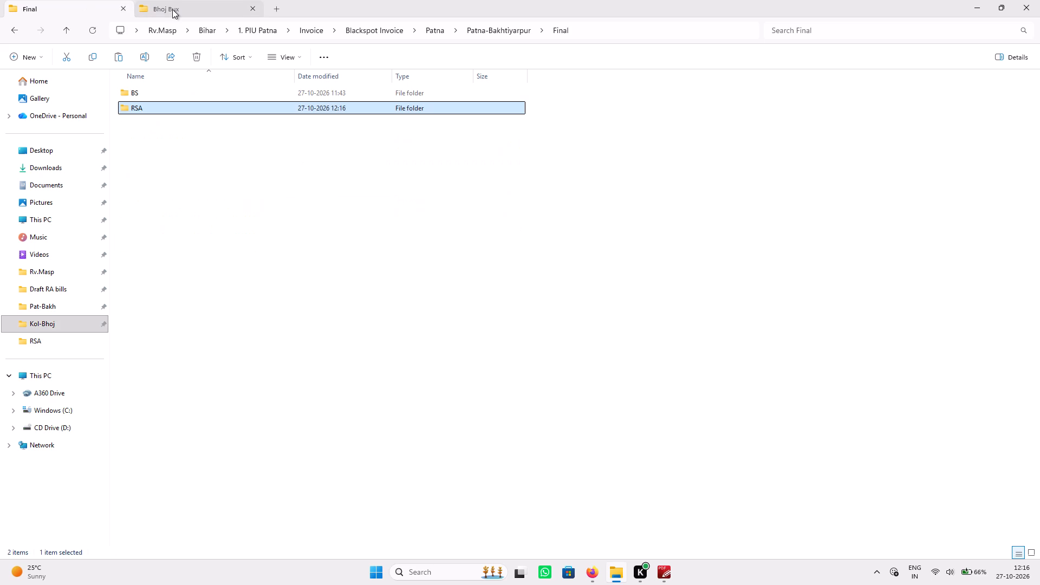
pyautogui.click(10, 28)
pyautogui.click(10, 28)
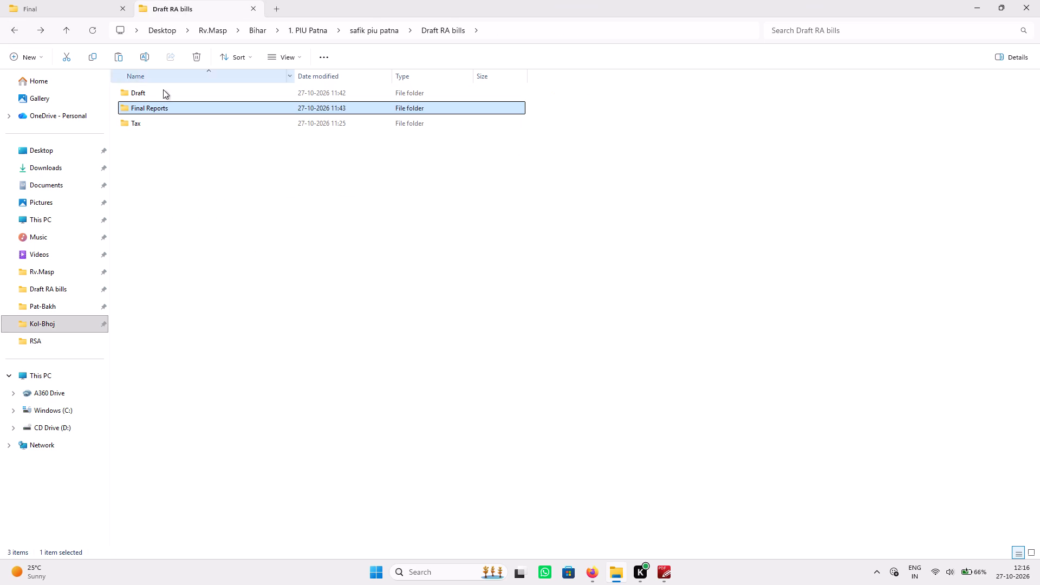
pyautogui.doubleClick(155, 109)
pyautogui.doubleClick(147, 123)
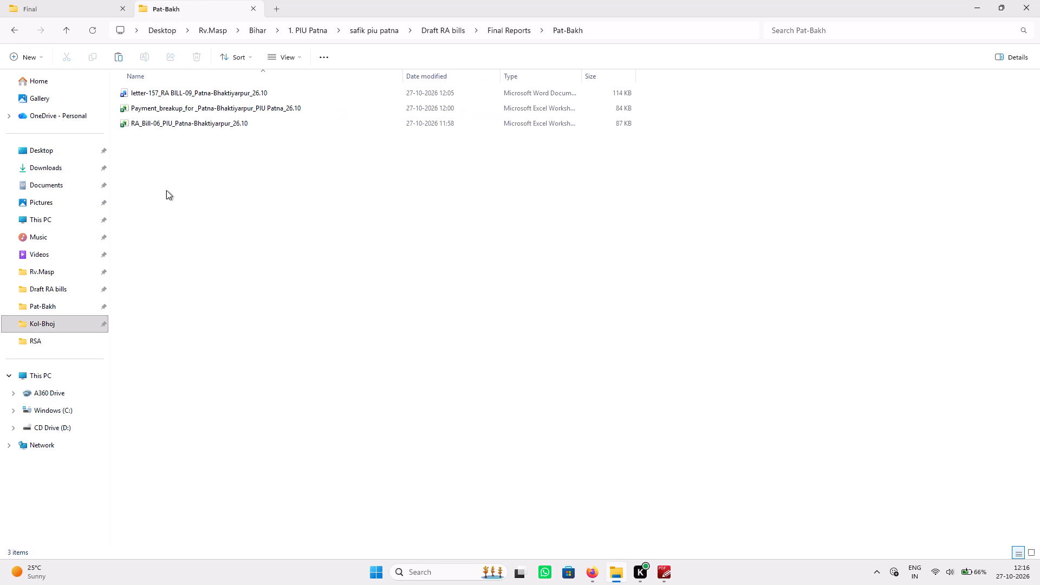
pyautogui.rightClick(166, 190)
pyautogui.click(223, 310)
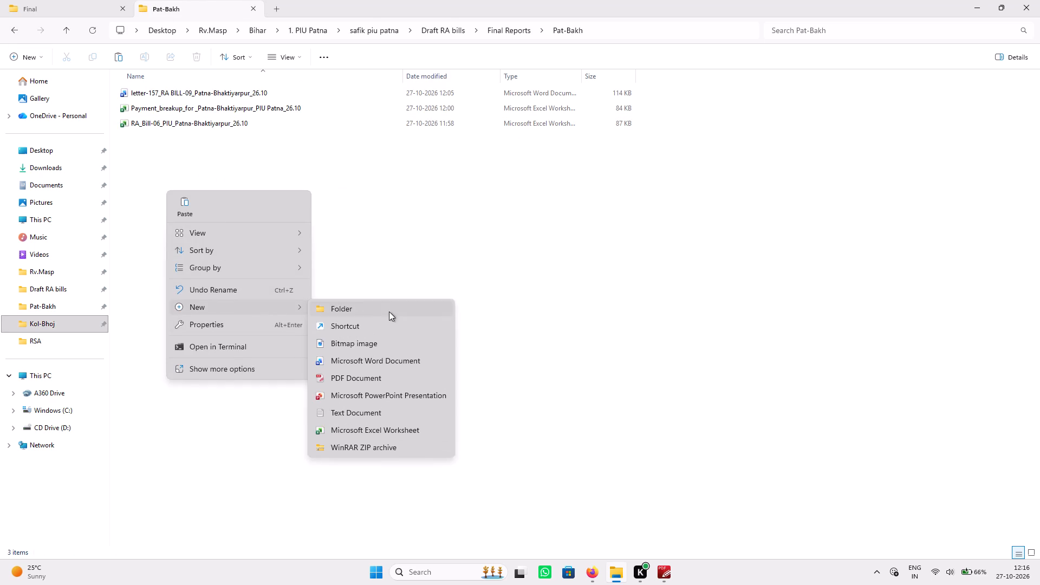
pyautogui.click(389, 311)
pyautogui.write('BS')
pyautogui.press('Return')
# Paste the three copied blackspot bill files into the new BS folder.
pyautogui.doubleClick(162, 91)
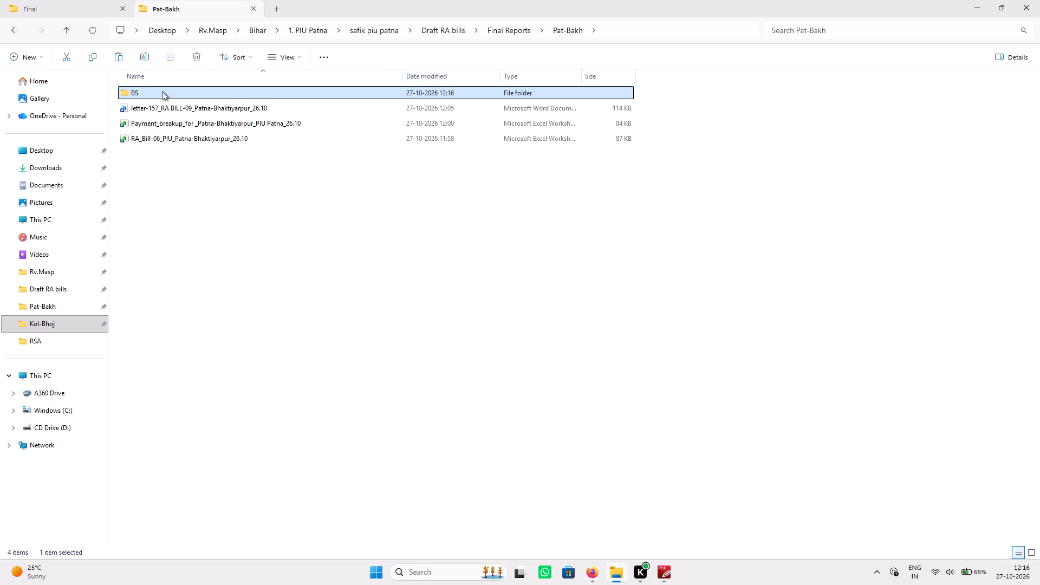
pyautogui.click(268, 256)
pyautogui.hotkey('ctrl', 'v')
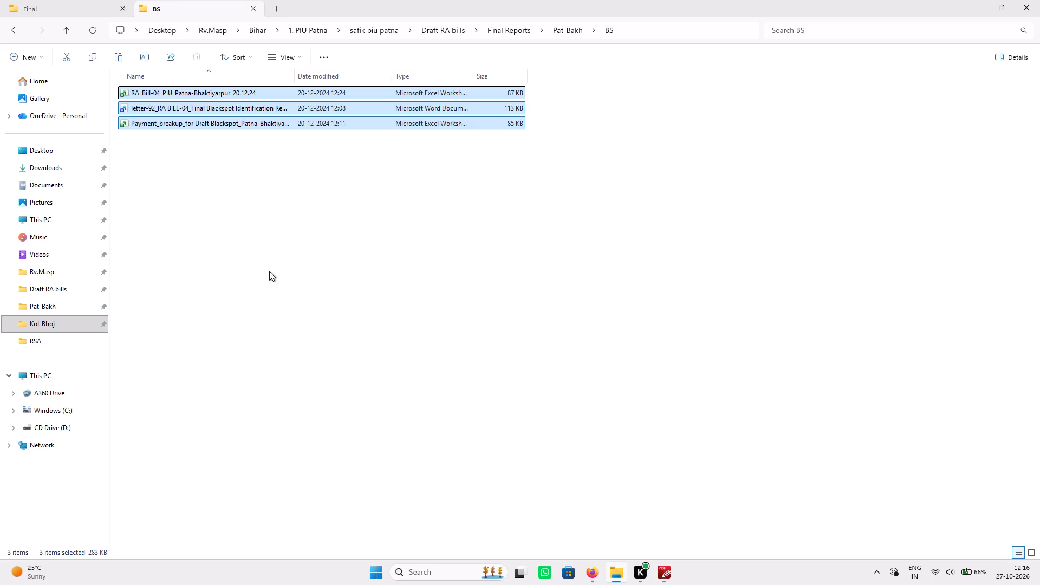
pyautogui.click(269, 271)
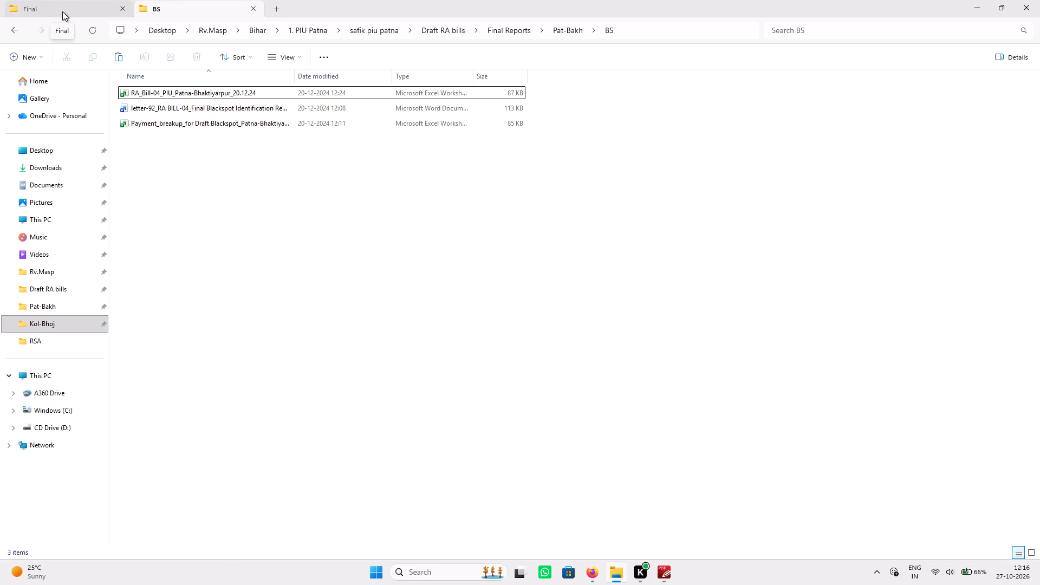
# Copy the letter-93 Word document, Final Blackspot payment breakup workbook and RA_Bill-04 workbook from Blackspot Invoice > Koilwar Bhojpur > Final.
pyautogui.click(62, 11)
pyautogui.click(14, 31)
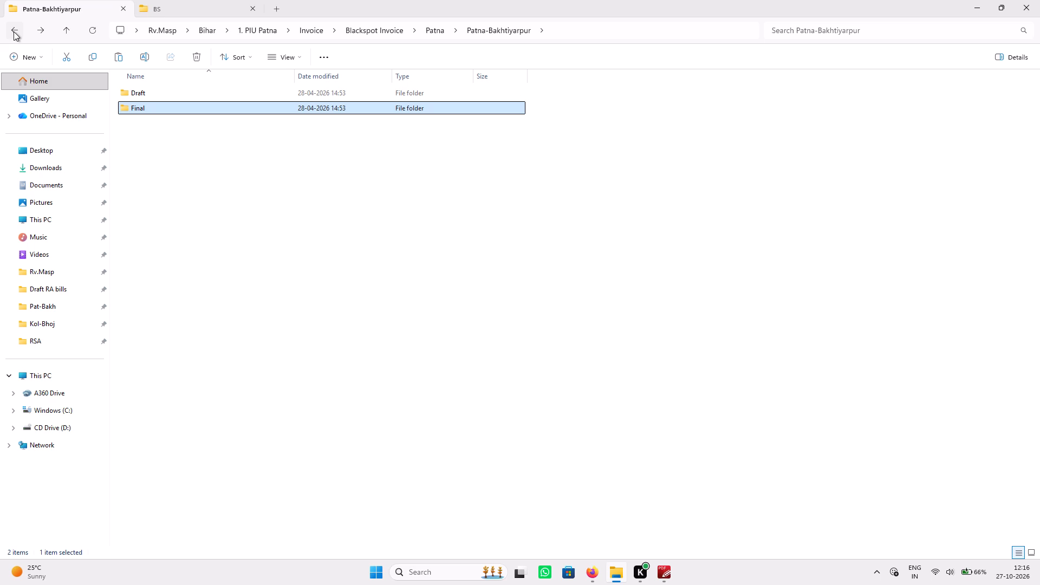
pyautogui.click(8, 31)
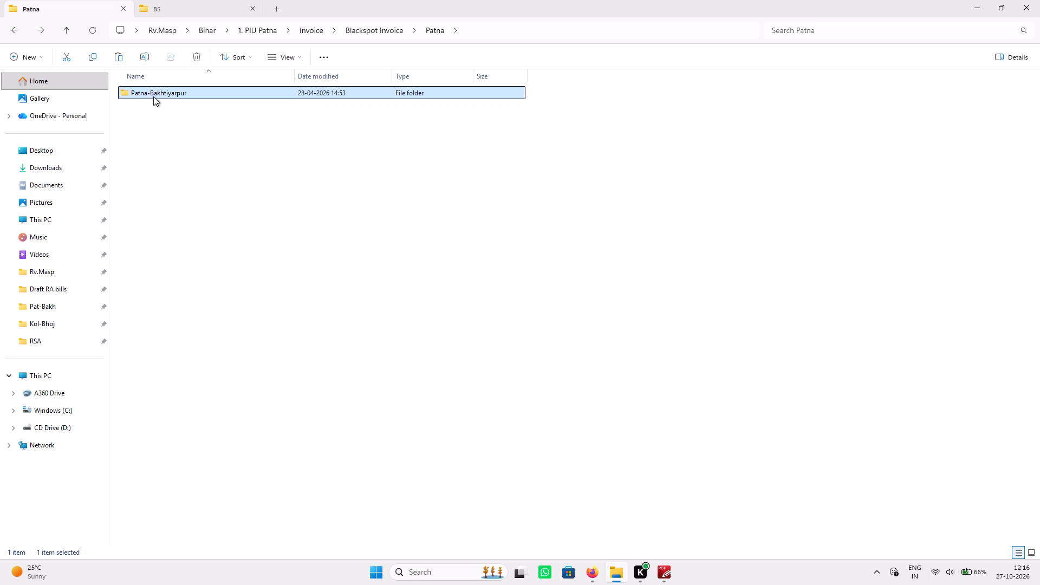
pyautogui.click(11, 27)
pyautogui.doubleClick(157, 110)
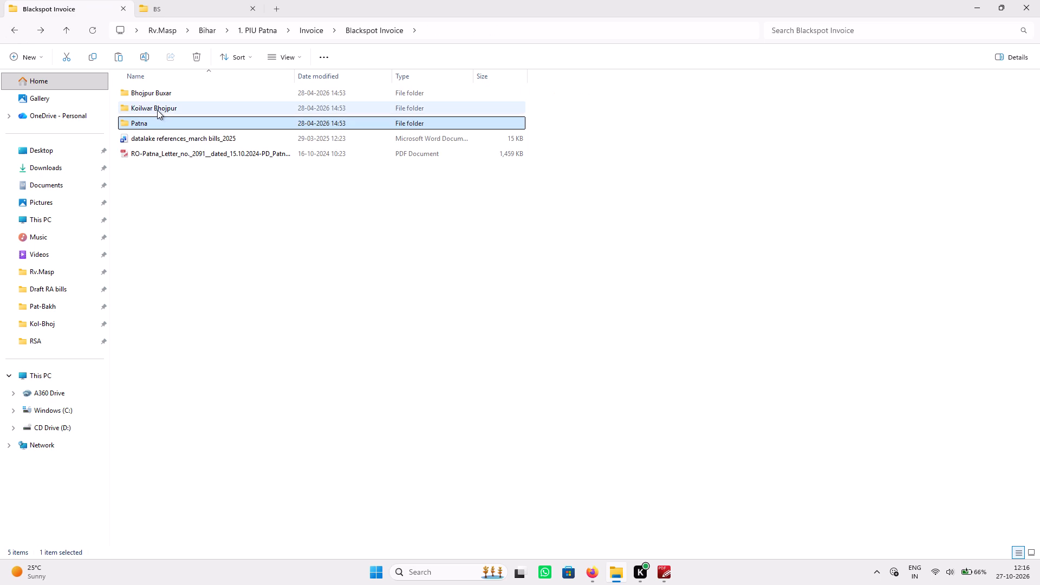
pyautogui.doubleClick(153, 103)
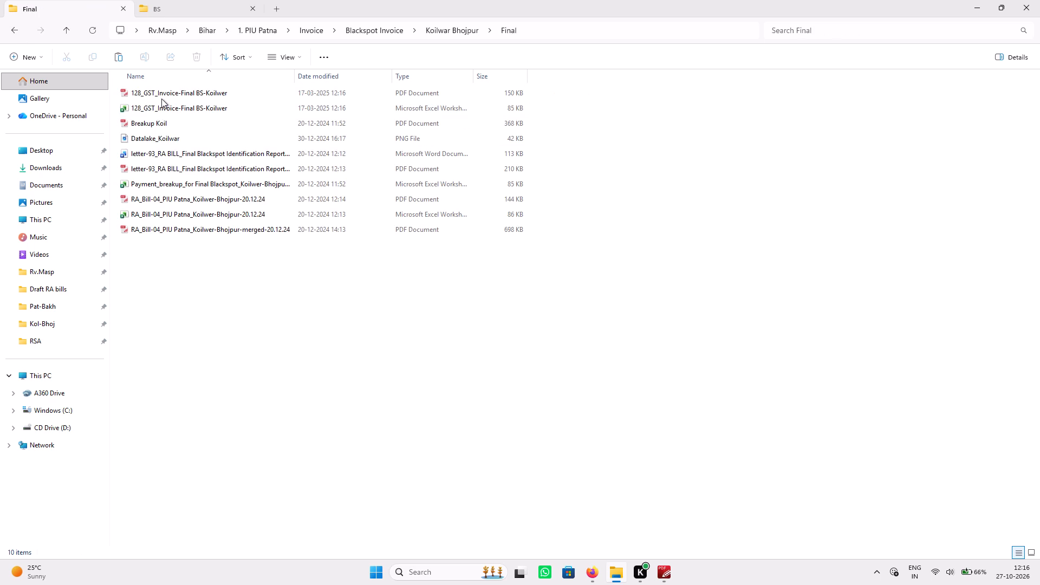
pyautogui.click(177, 153)
pyautogui.keyDown('ctrl'); pyautogui.click(178, 184); pyautogui.keyUp('ctrl')
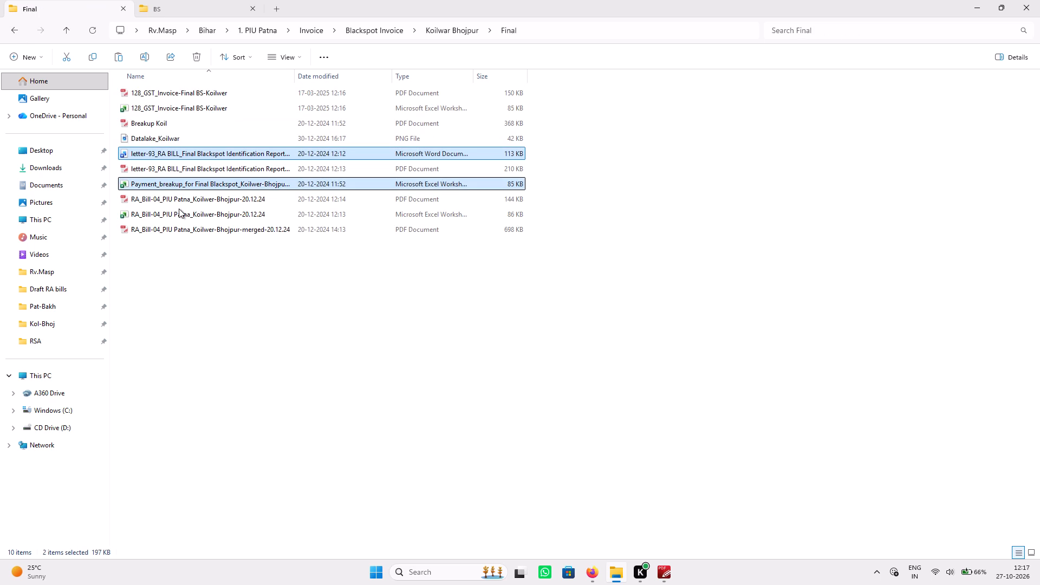
pyautogui.keyDown('ctrl'); pyautogui.click(179, 209); pyautogui.keyUp('ctrl')
pyautogui.hotkey('ctrl', 'c')
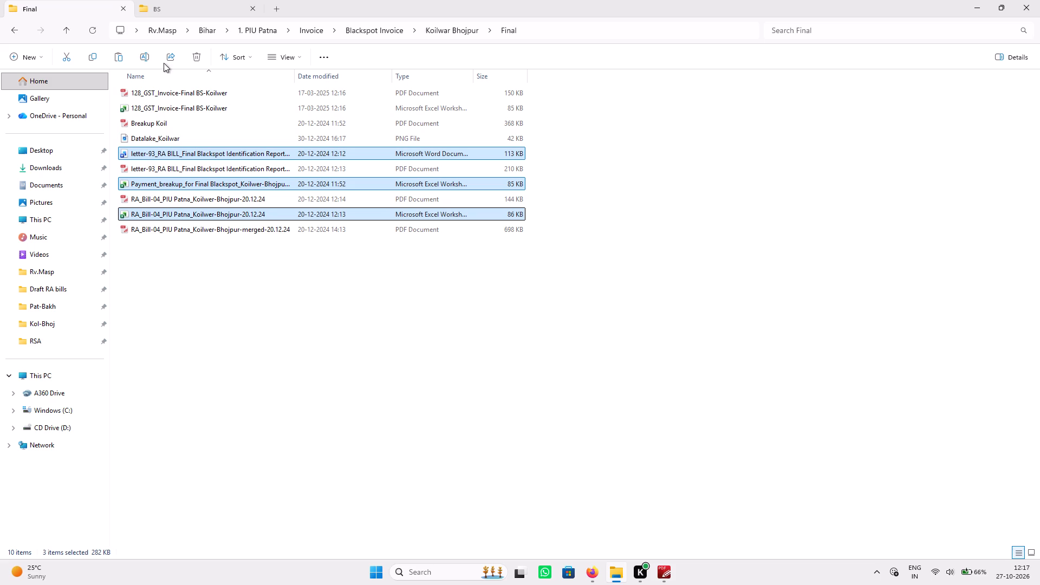
# Create a folder named BS in Draft RA bills > Final Reports > Kol-Bhoj.
pyautogui.click(183, 10)
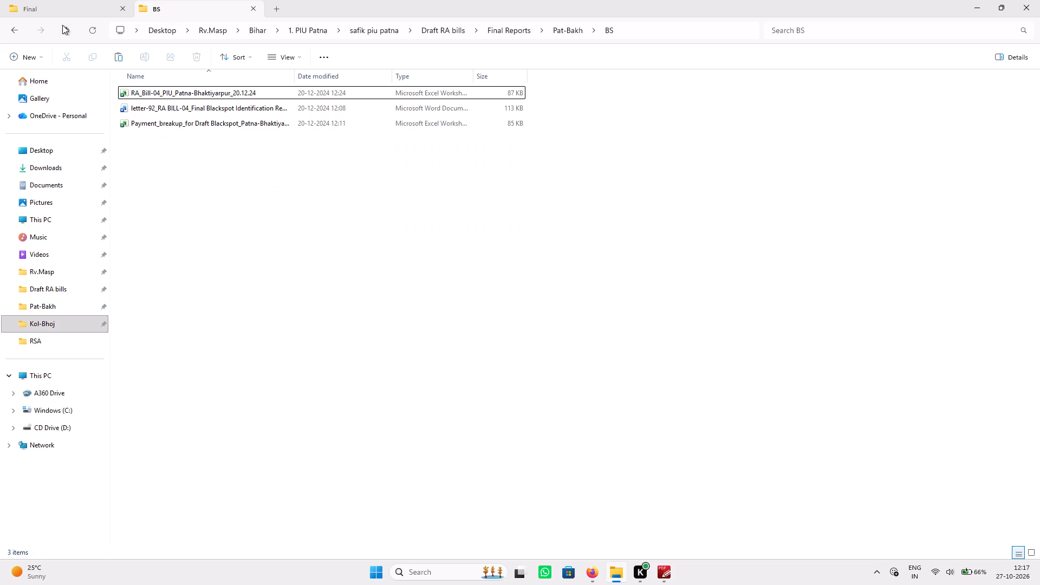
pyautogui.click(10, 29)
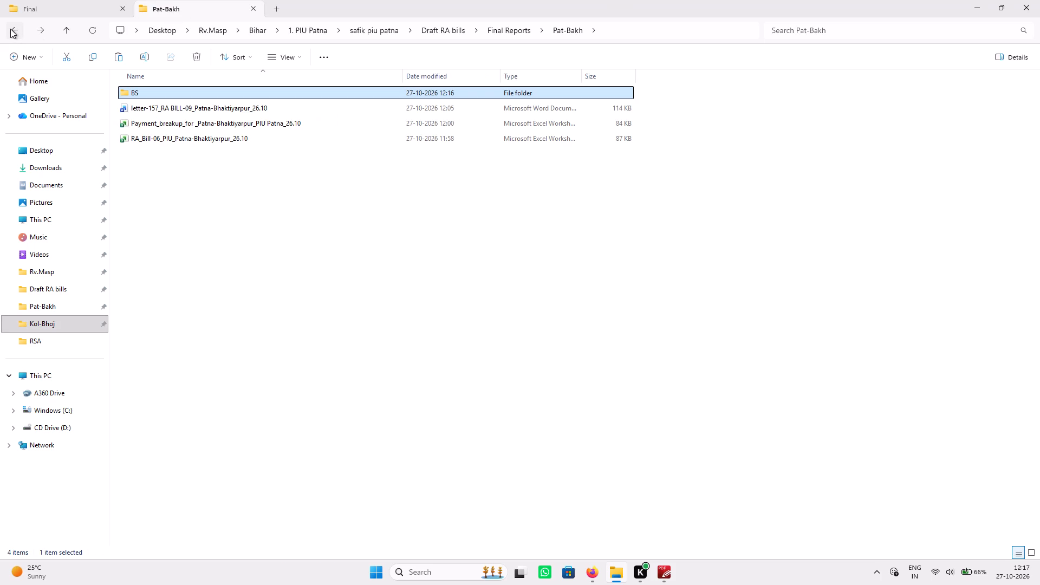
pyautogui.click(10, 29)
pyautogui.doubleClick(156, 110)
pyautogui.rightClick(193, 242)
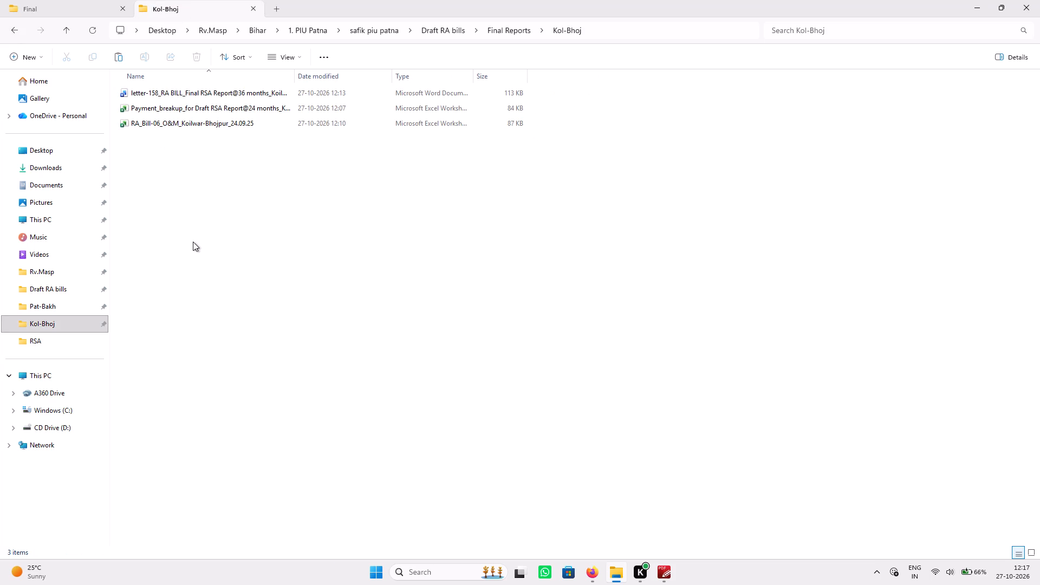
pyautogui.click(245, 362)
pyautogui.click(372, 363)
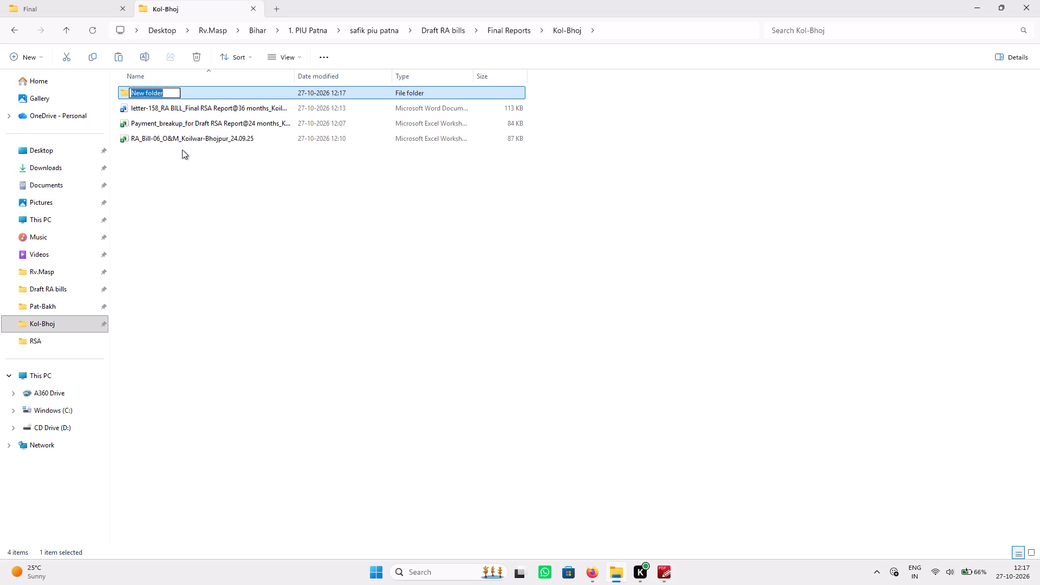
pyautogui.hotkey('shift', 'b')
pyautogui.hotkey('shift', 's')
pyautogui.click(203, 193)
# Paste the three copied Koilwar-Bhojpur blackspot bill files into the new BS folder.
pyautogui.doubleClick(153, 90)
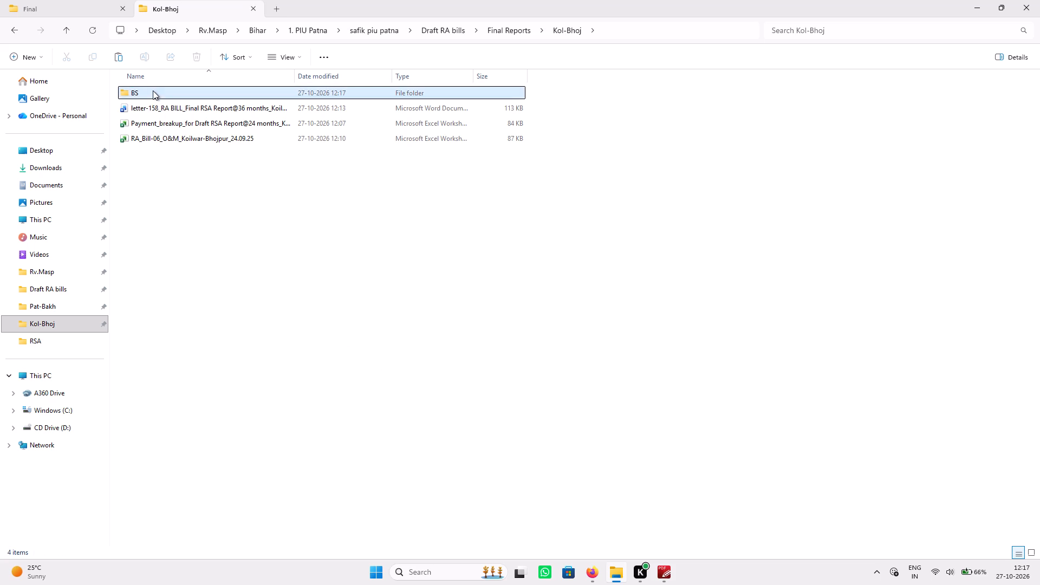
pyautogui.click(261, 231)
pyautogui.hotkey('ctrl', 'v')
pyautogui.click(271, 248)
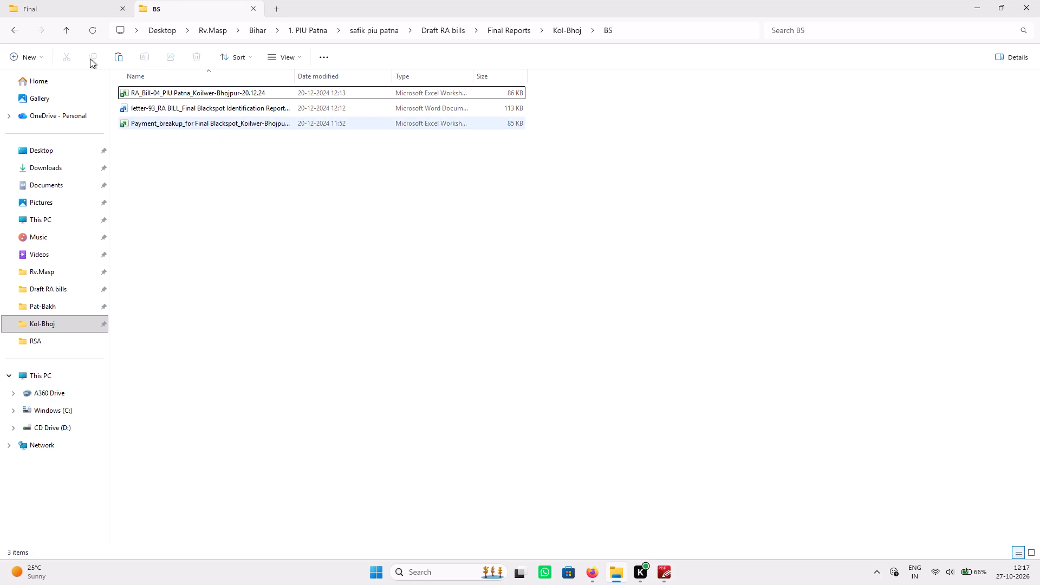
pyautogui.click(8, 27)
pyautogui.click(14, 30)
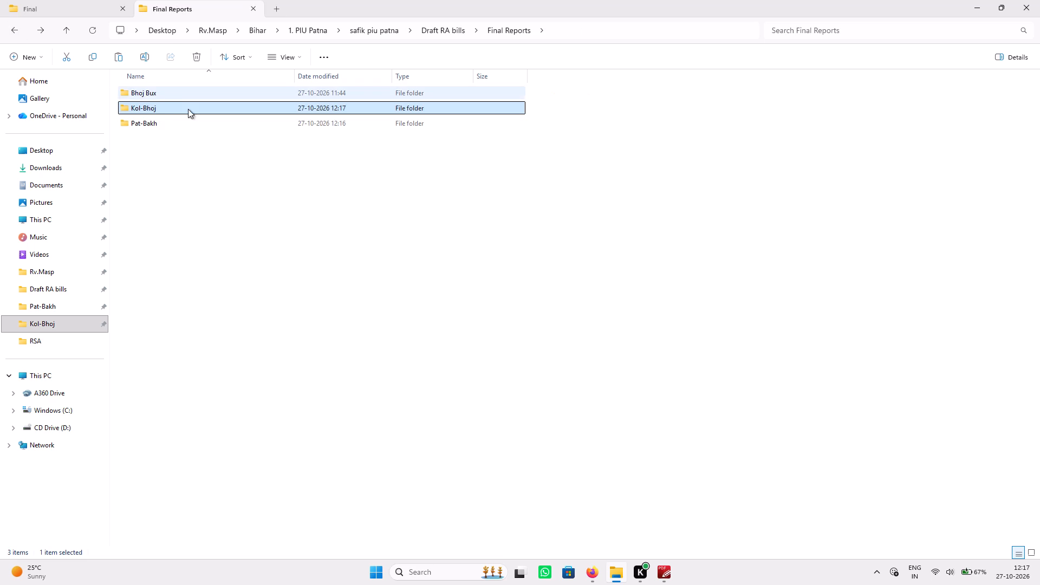
pyautogui.doubleClick(172, 96)
pyautogui.rightClick(187, 195)
pyautogui.click(162, 146)
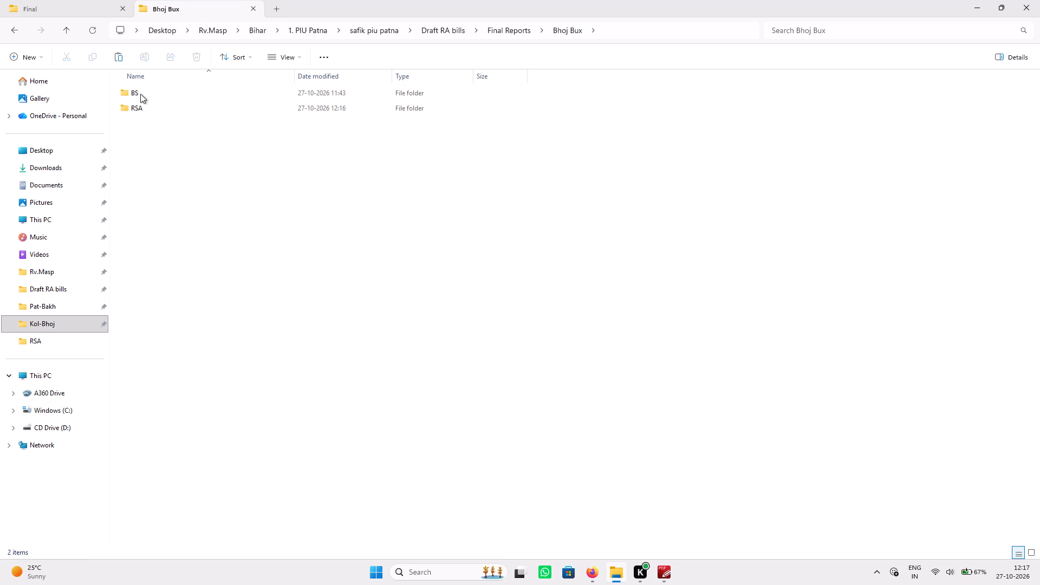
pyautogui.doubleClick(140, 94)
# Copy the letter-94 Word document, Final Blackspot payment breakup workbook and RA_Bill-04 workbook from Blackspot Invoice > Bhojpur Buxar > Final.
pyautogui.click(66, 9)
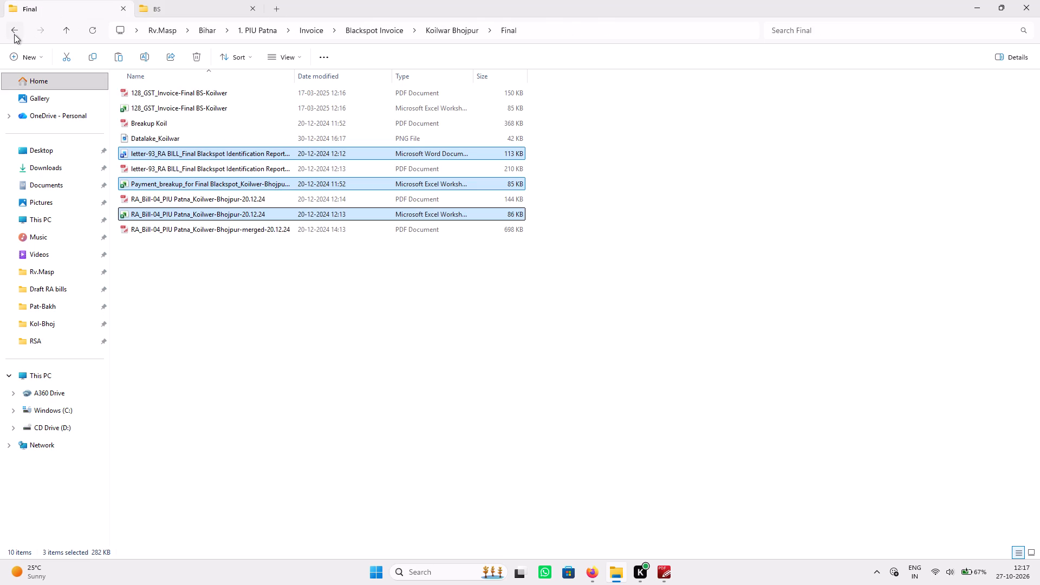
pyautogui.click(14, 34)
pyautogui.click(14, 34)
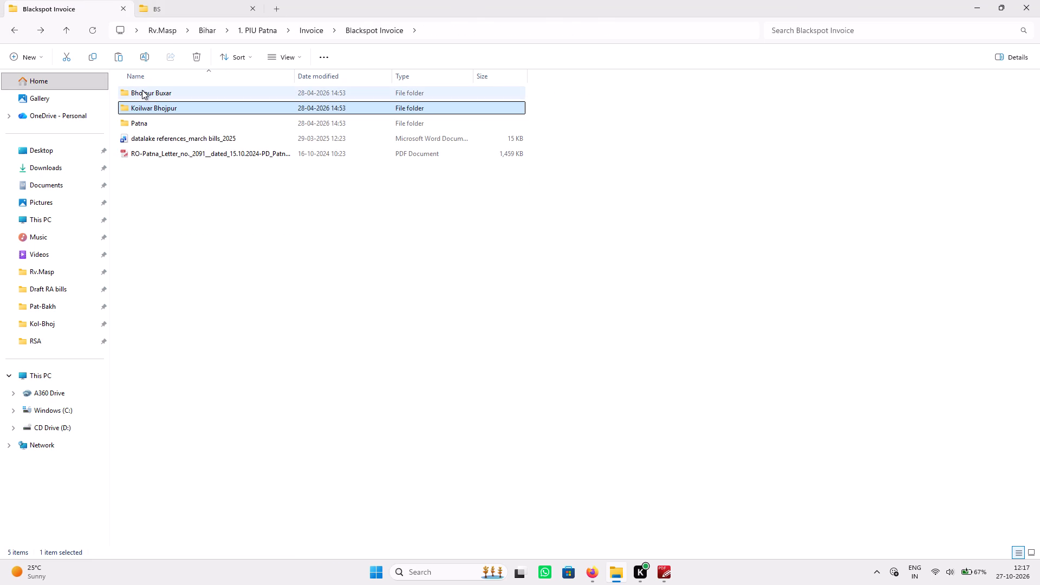
pyautogui.doubleClick(145, 92)
pyautogui.doubleClick(154, 106)
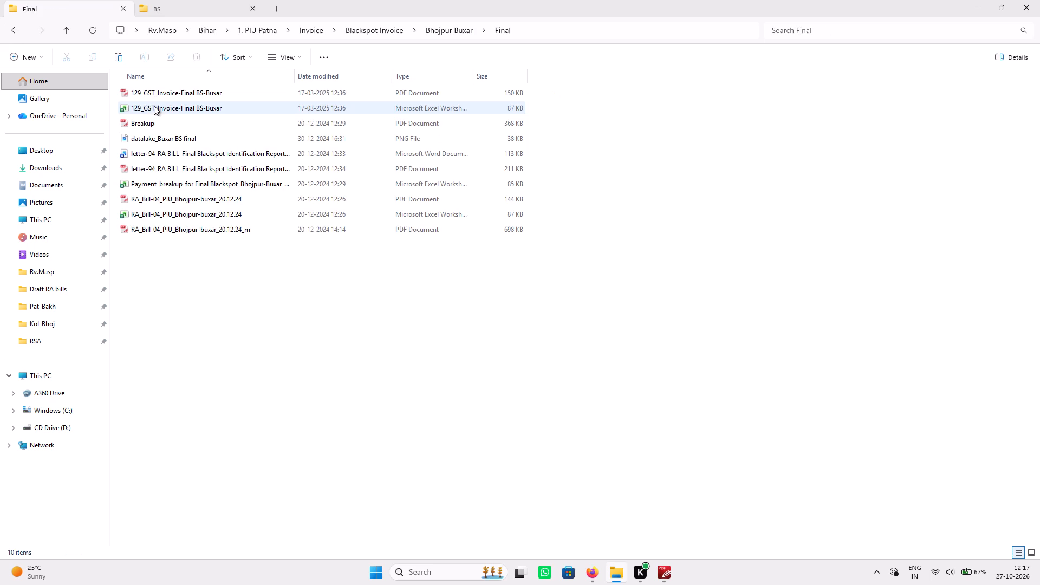
pyautogui.click(179, 154)
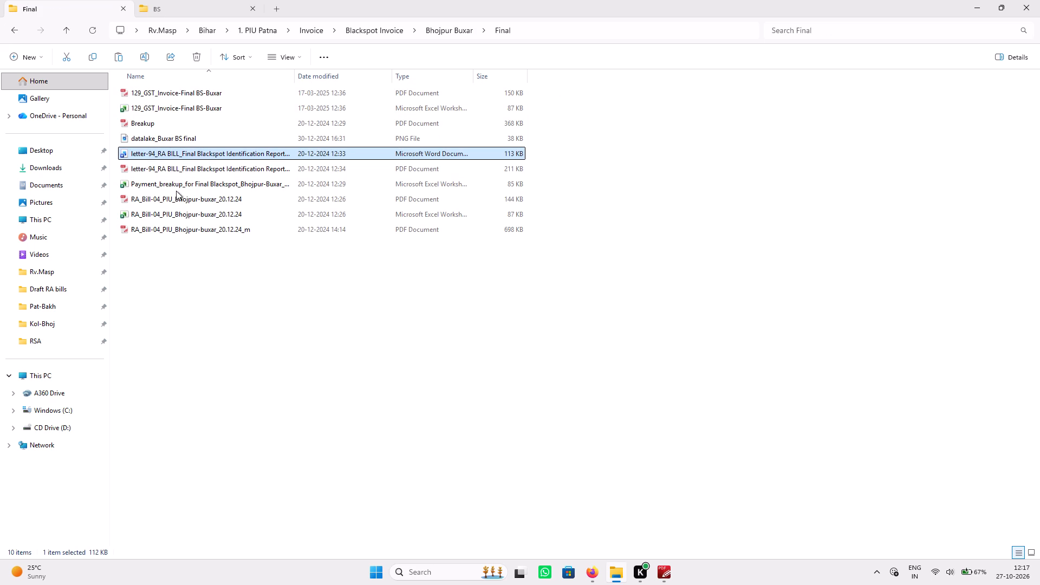
pyautogui.keyDown('ctrl'); pyautogui.click(171, 184); pyautogui.keyUp('ctrl')
pyautogui.keyDown('ctrl'); pyautogui.click(173, 216); pyautogui.keyUp('ctrl')
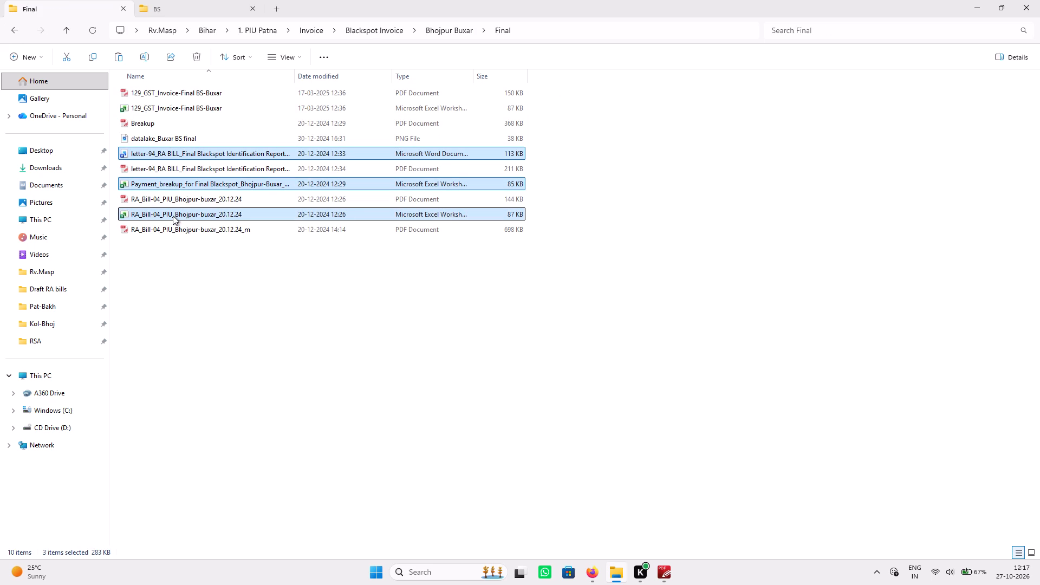
pyautogui.hotkey('ctrl', 'c')
# Paste the three copied Bhojpur-Buxar blackspot bill files into the Bhoj Bux > BS folder.
pyautogui.click(195, 11)
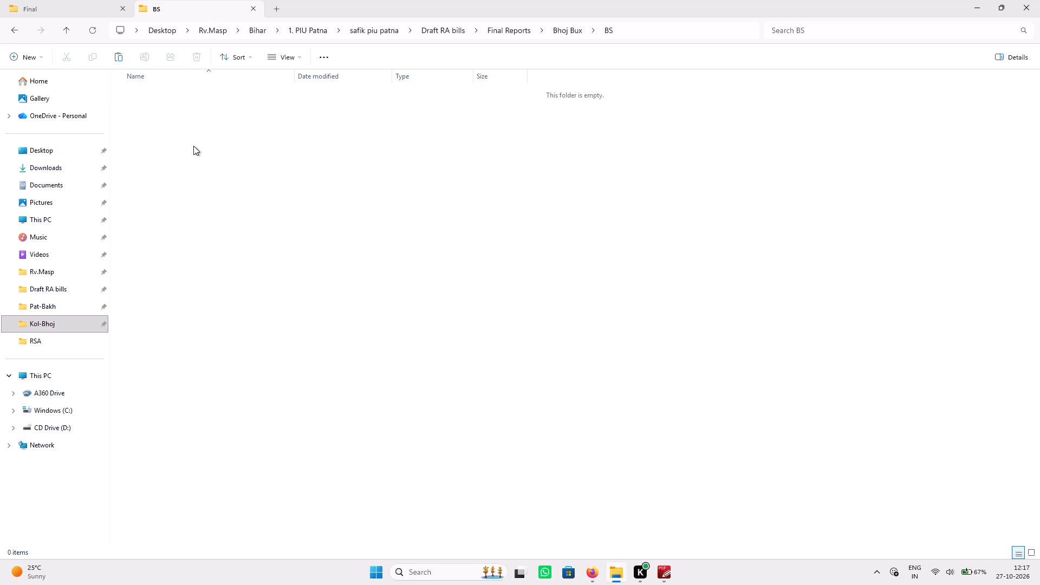
pyautogui.click(193, 146)
pyautogui.hotkey('ctrl', 'v')
pyautogui.click(237, 203)
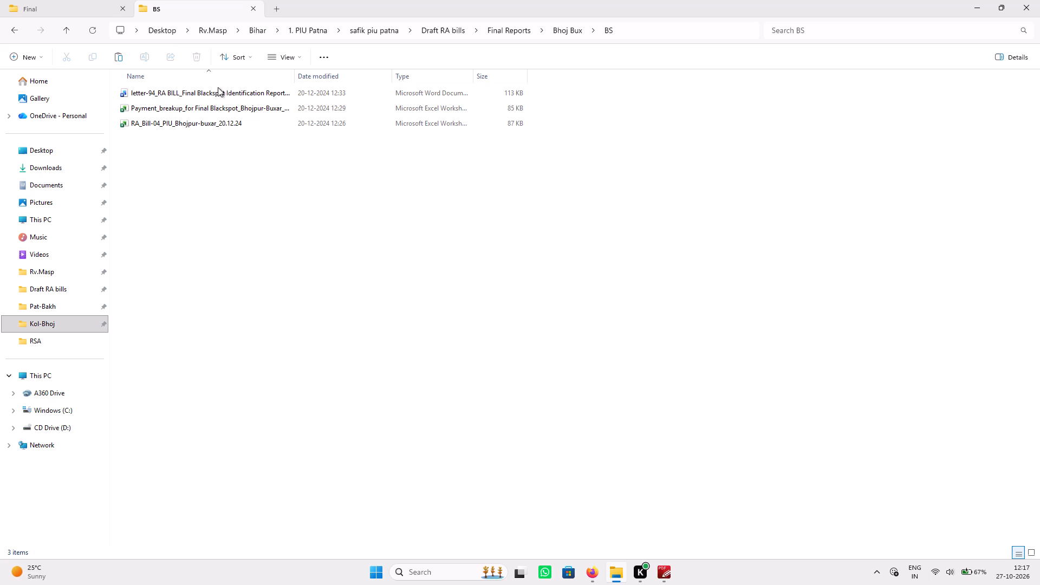
# Check the files in Pat-Bakh > BS, Bhoj Bux > RSA and the source Bhojpur Buxar > Final folder.
pyautogui.click(69, 30)
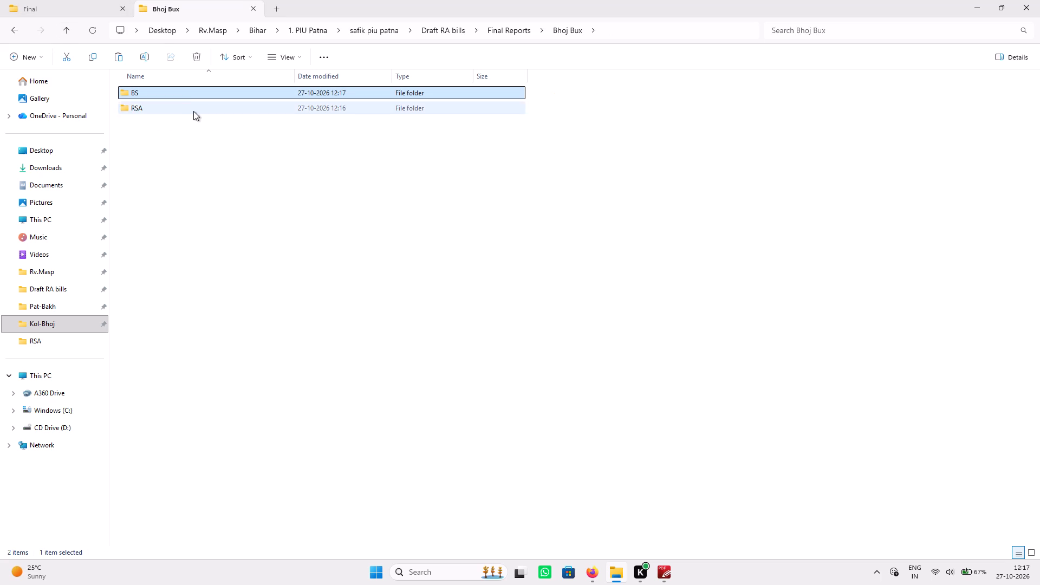
pyautogui.click(63, 32)
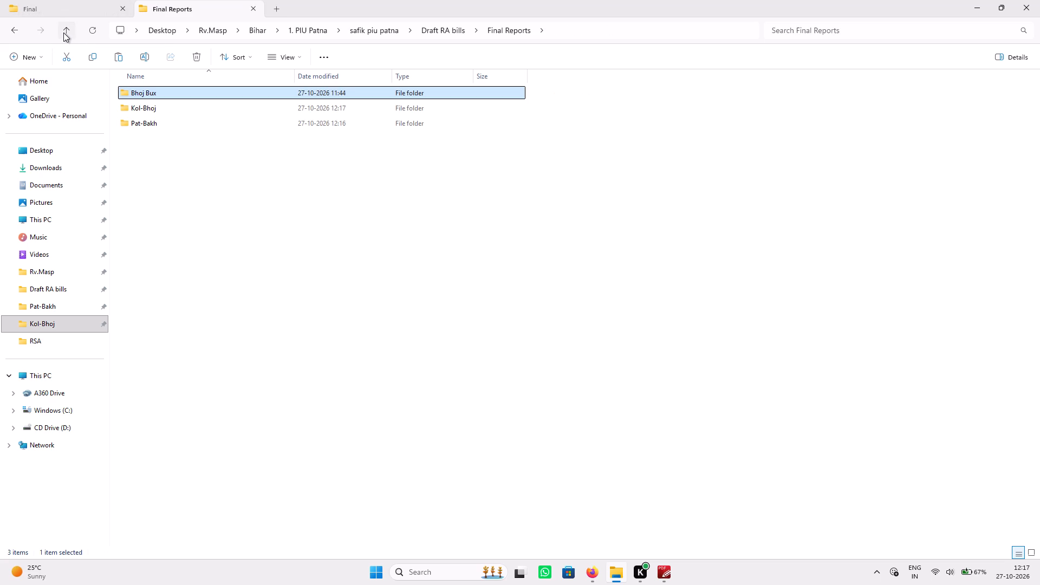
pyautogui.doubleClick(143, 119)
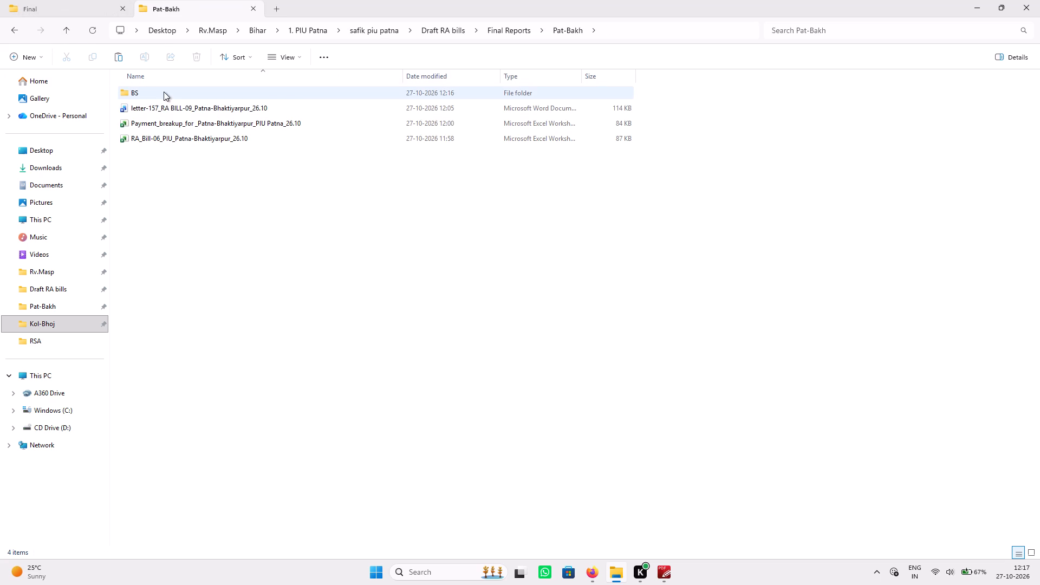
pyautogui.doubleClick(164, 92)
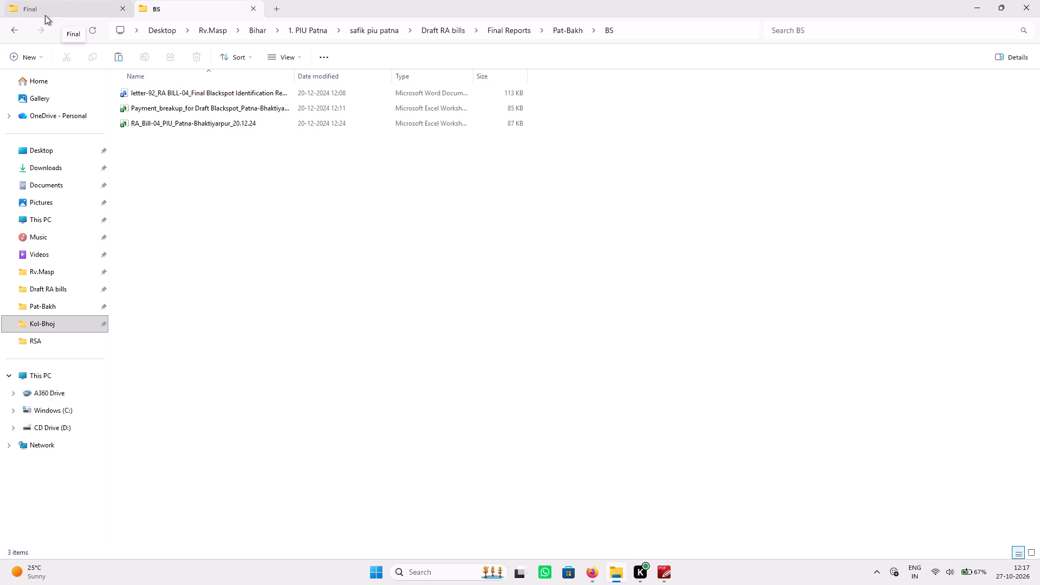
pyautogui.click(17, 23)
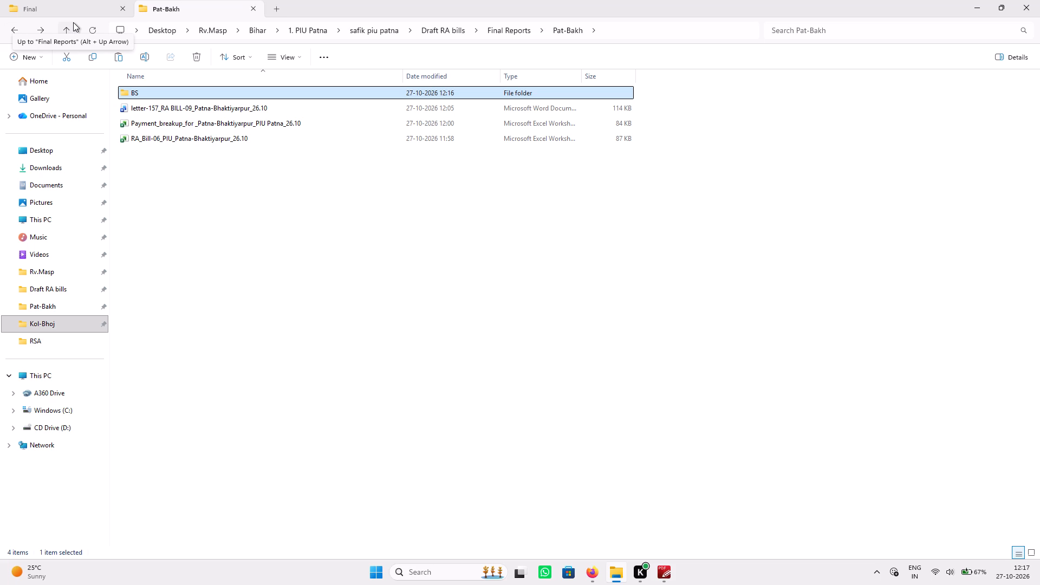
pyautogui.click(15, 29)
pyautogui.doubleClick(134, 98)
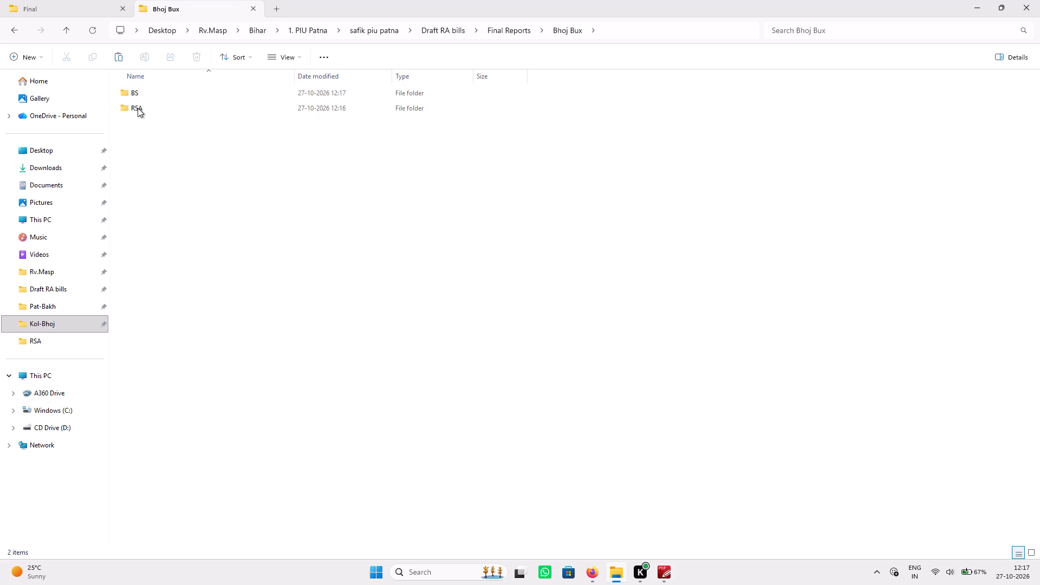
pyautogui.doubleClick(138, 108)
pyautogui.click(96, 10)
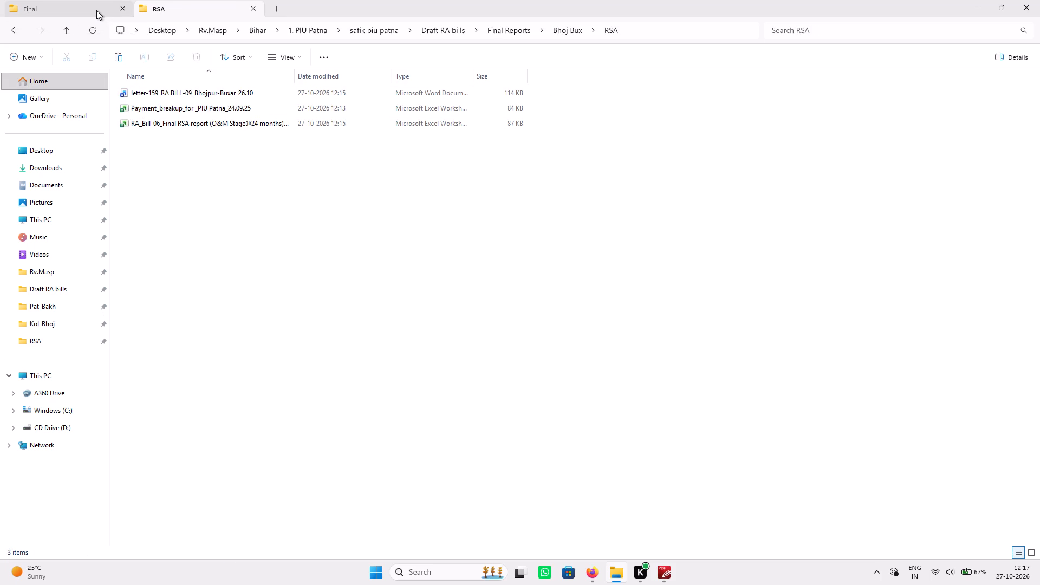
pyautogui.click(61, 31)
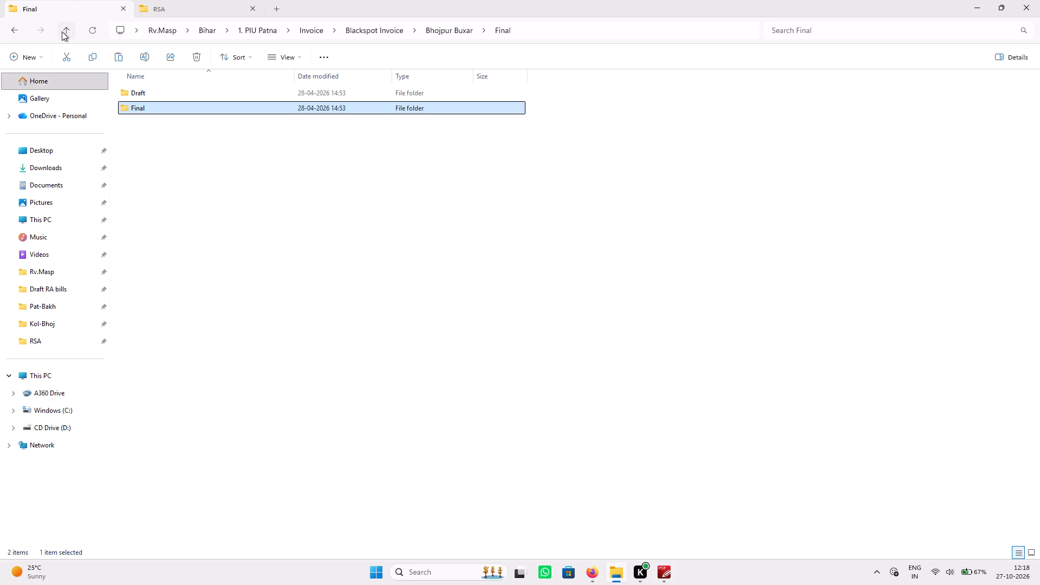
pyautogui.click(16, 34)
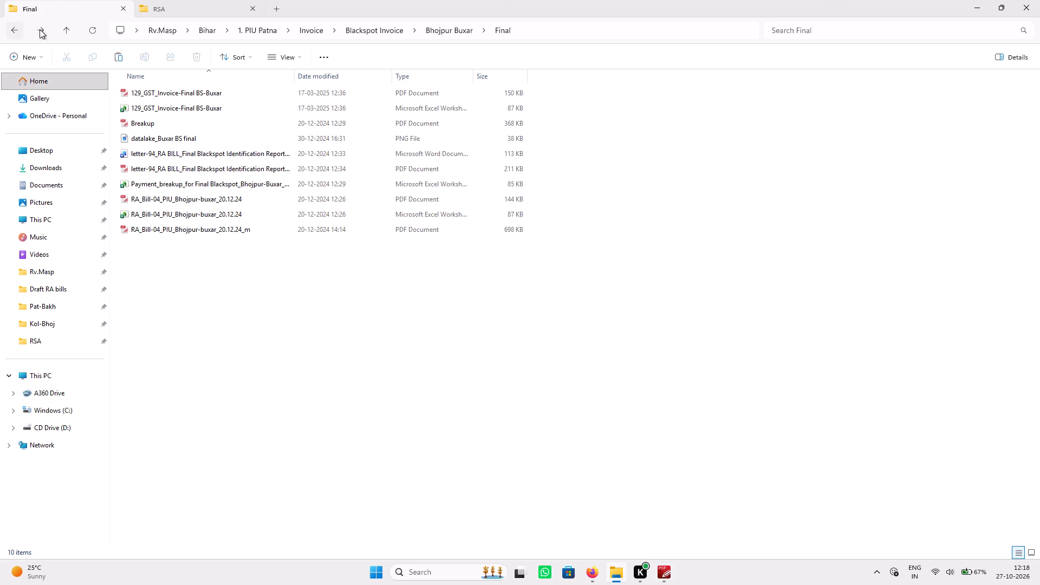
# Open the letter-92 Final Blackspot Identification Report Word document from Final Reports > Pat-Bakh > BS.
pyautogui.click(164, 0)
pyautogui.click(12, 29)
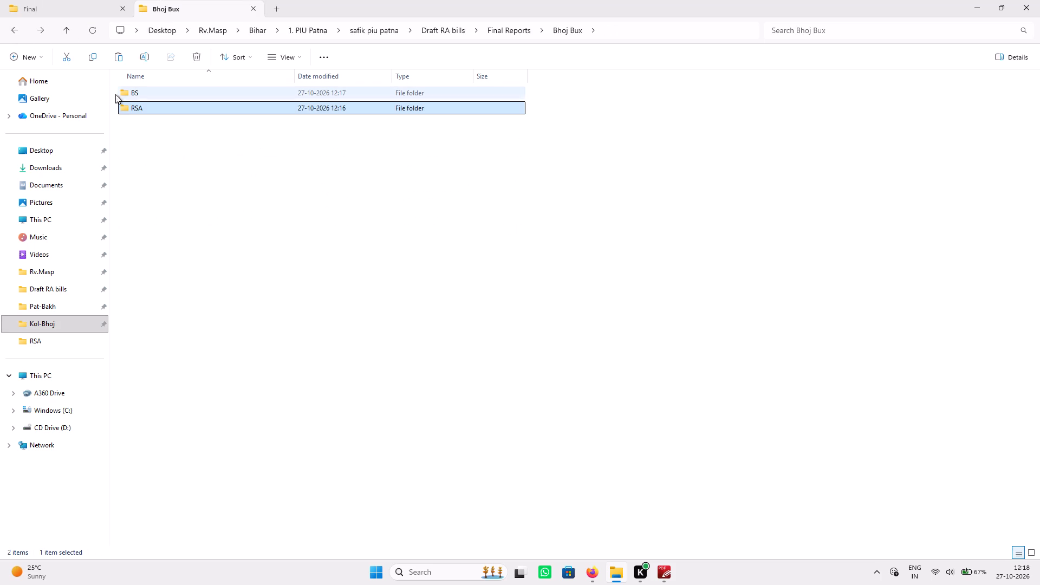
pyautogui.click(17, 34)
pyautogui.doubleClick(157, 122)
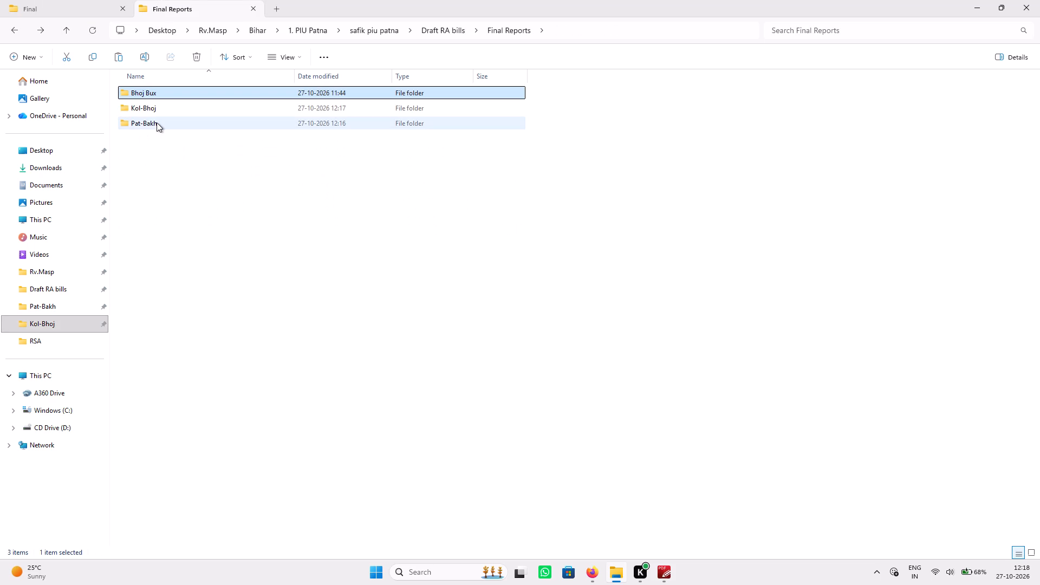
pyautogui.doubleClick(148, 94)
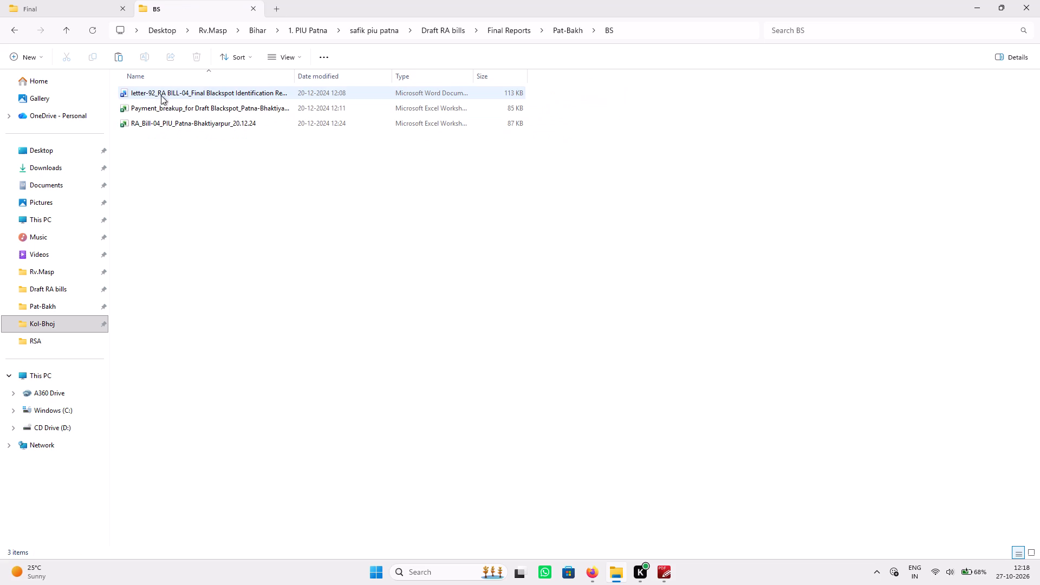
pyautogui.click(186, 93)
pyautogui.click(181, 108)
pyautogui.click(179, 124)
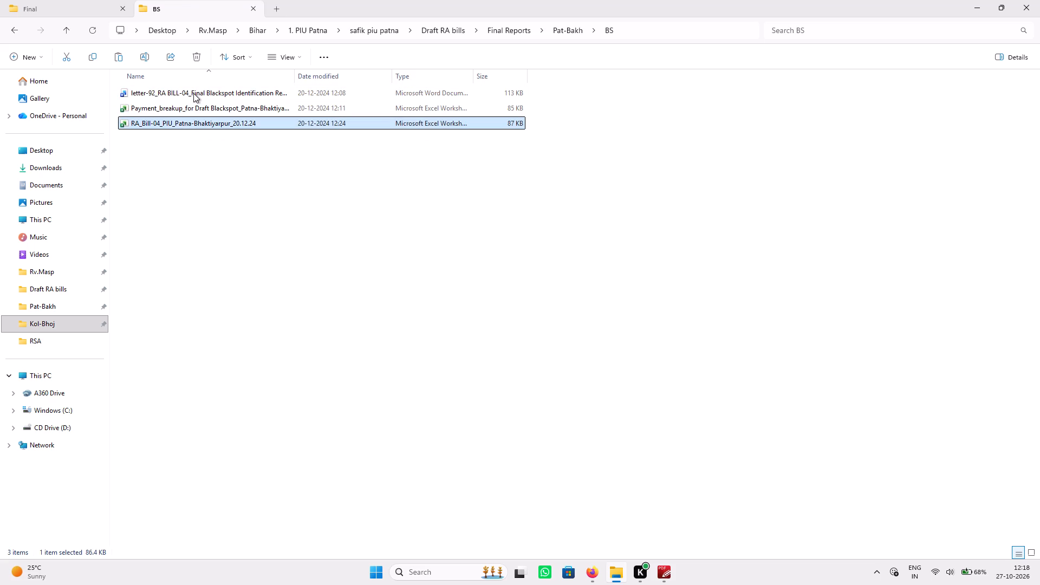
pyautogui.doubleClick(193, 93)
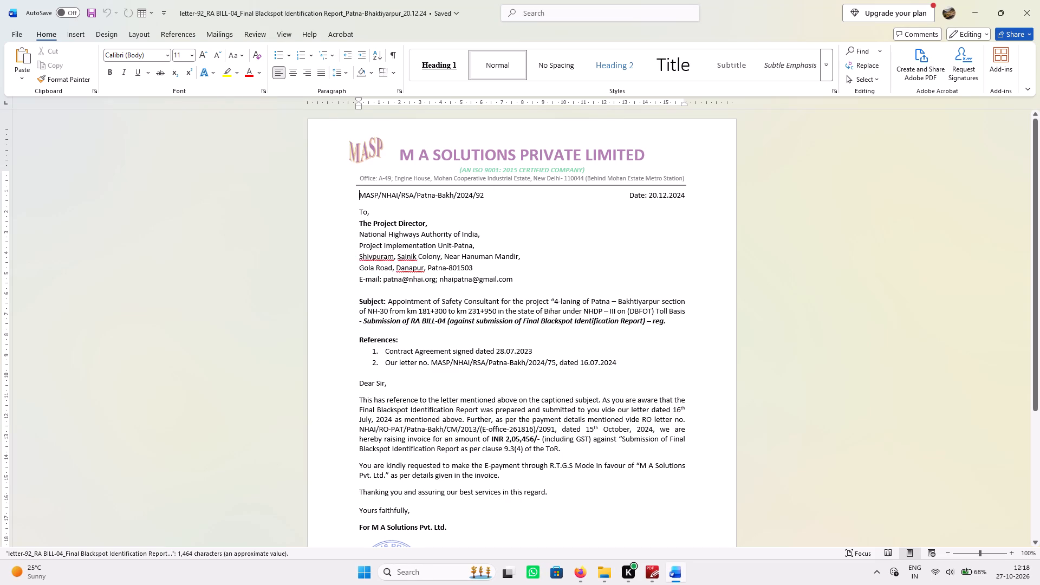
# Review the letter-92 blackspot bill letter from its heading to the footer, then close it.
pyautogui.scroll(-3, 500, 209)
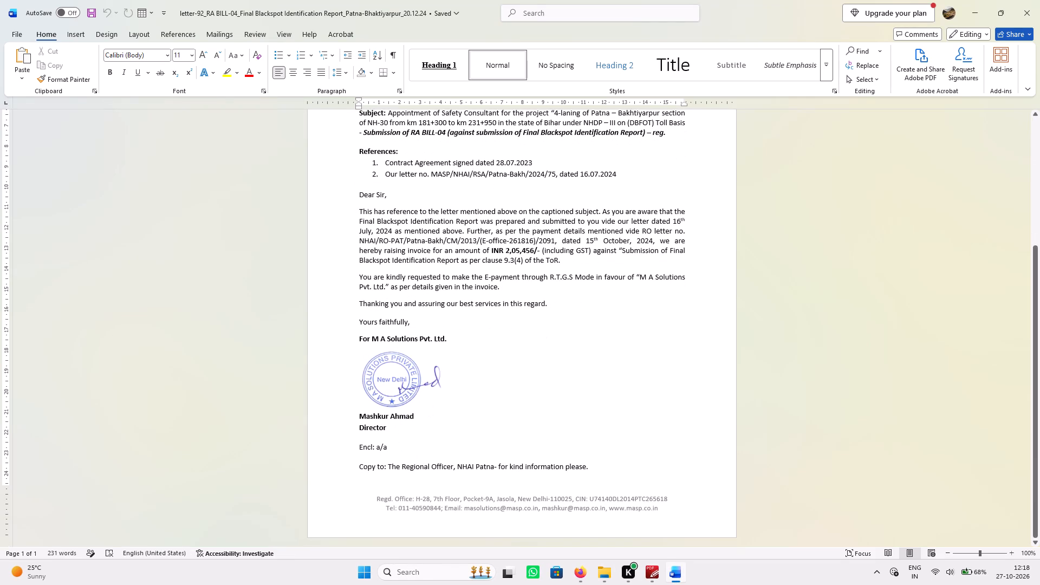
pyautogui.scroll(-6, 500, 209)
pyautogui.scroll(3, 500, 209)
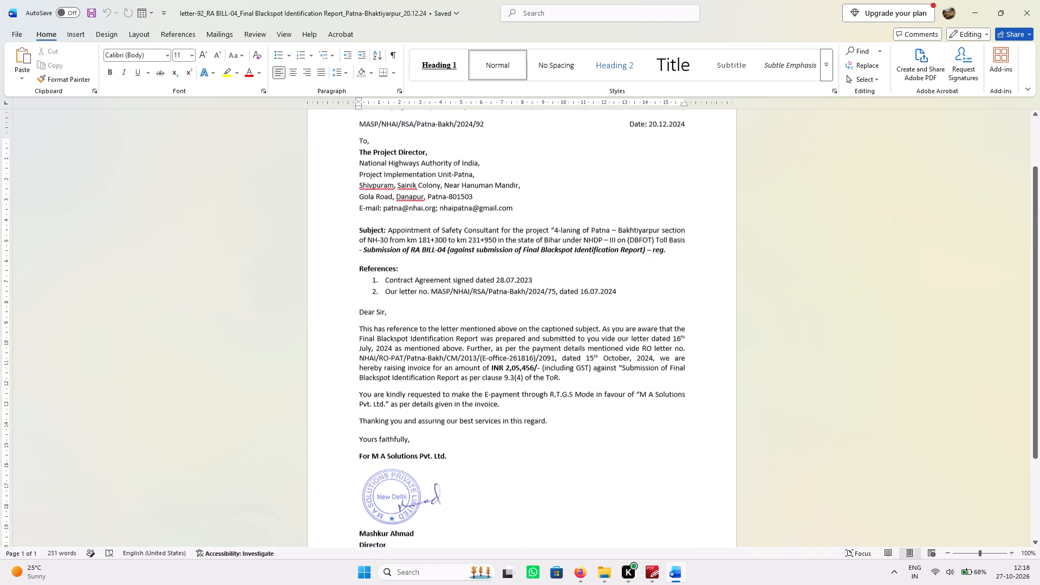
pyautogui.scroll(6, 500, 209)
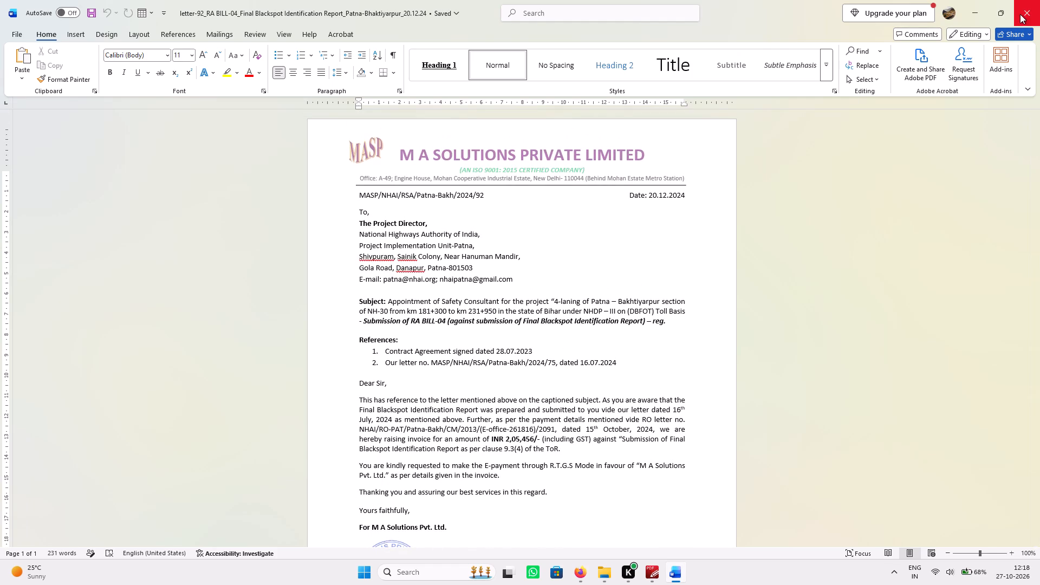
pyautogui.click(1020, 14)
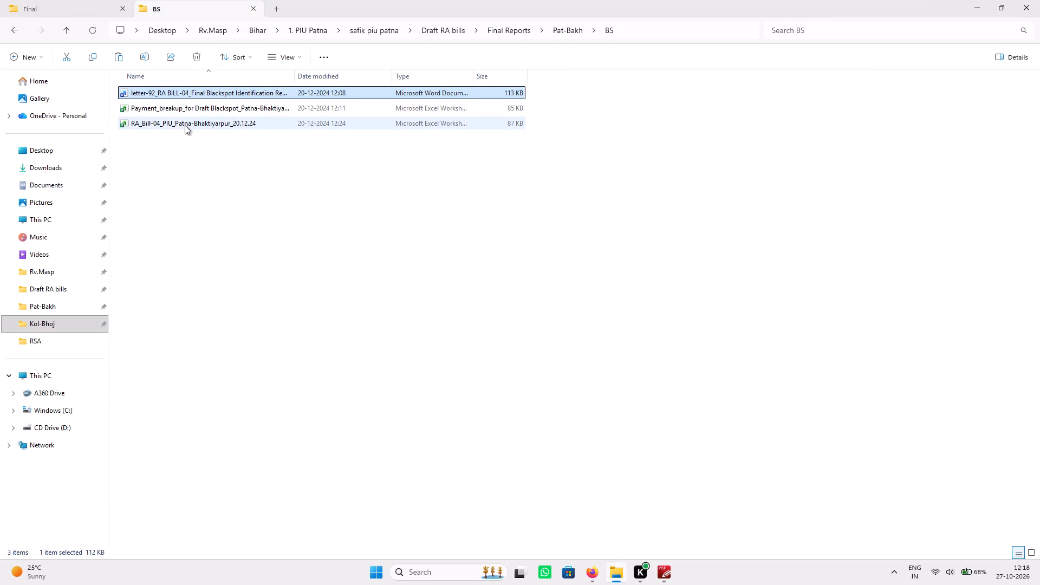
# Open the RA_Bill-04 Patna-Bhaktiyarpur workbook, review the invoice down to the bank details, and close it.
pyautogui.doubleClick(185, 125)
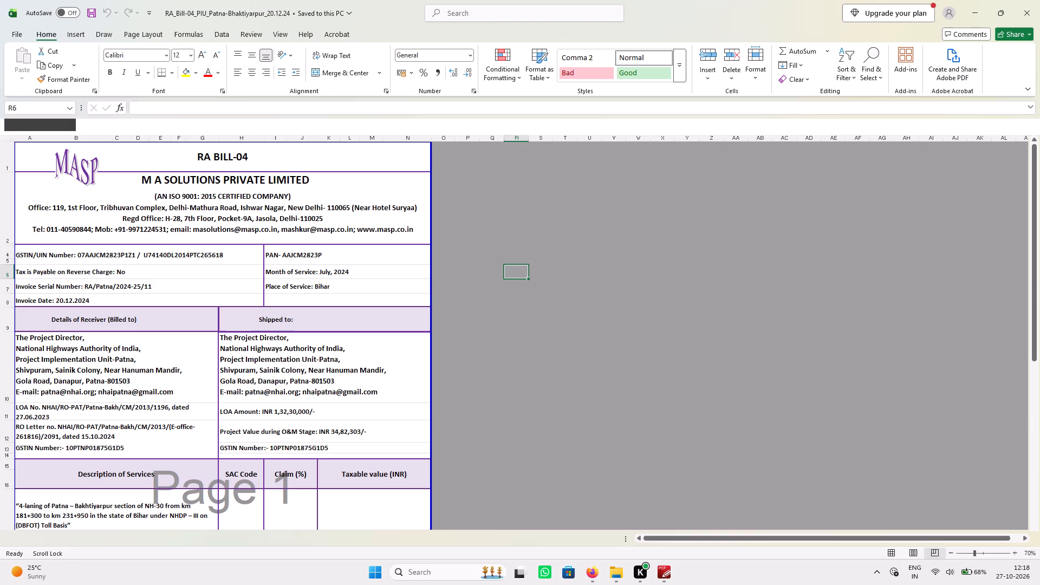
pyautogui.click(253, 221)
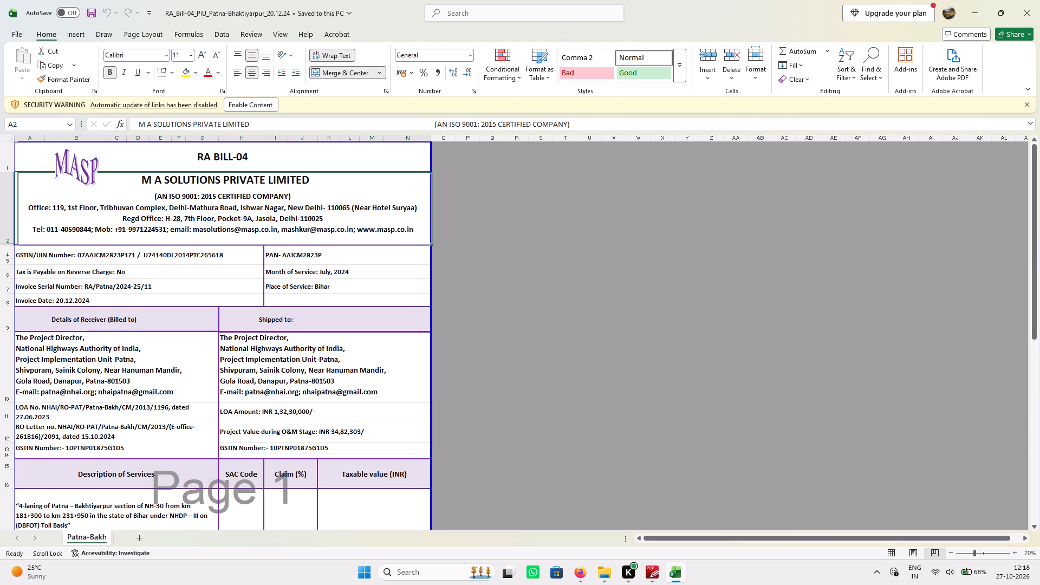
pyautogui.scroll(-2, 267, 220)
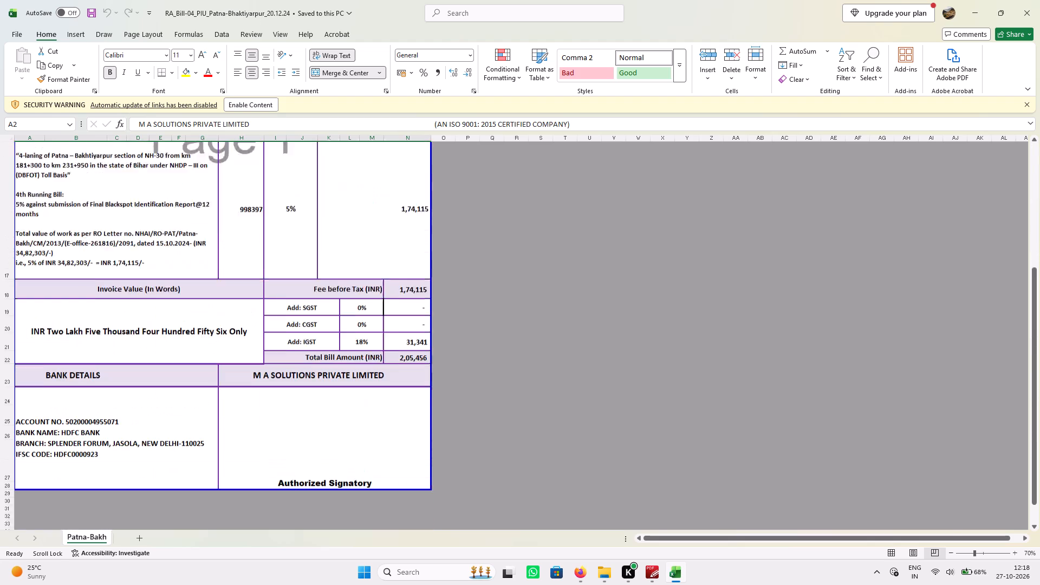
pyautogui.scroll(4, 267, 220)
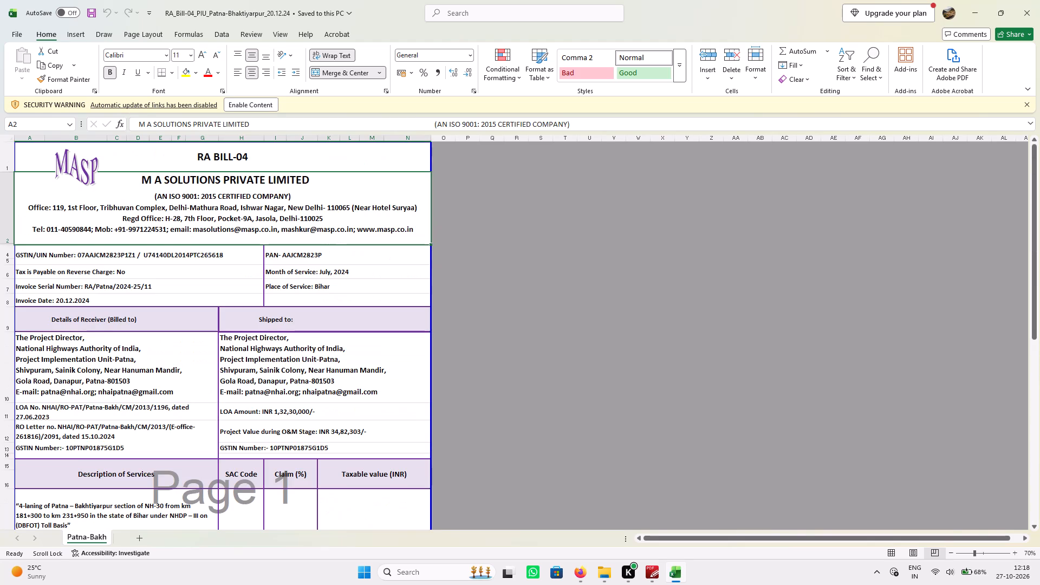
pyautogui.click(1032, 0)
# Open the Payment_breakup for Draft Blackspot Patna-Bhaktiyarpur workbook, review the payment schedule, and close it.
pyautogui.doubleClick(180, 110)
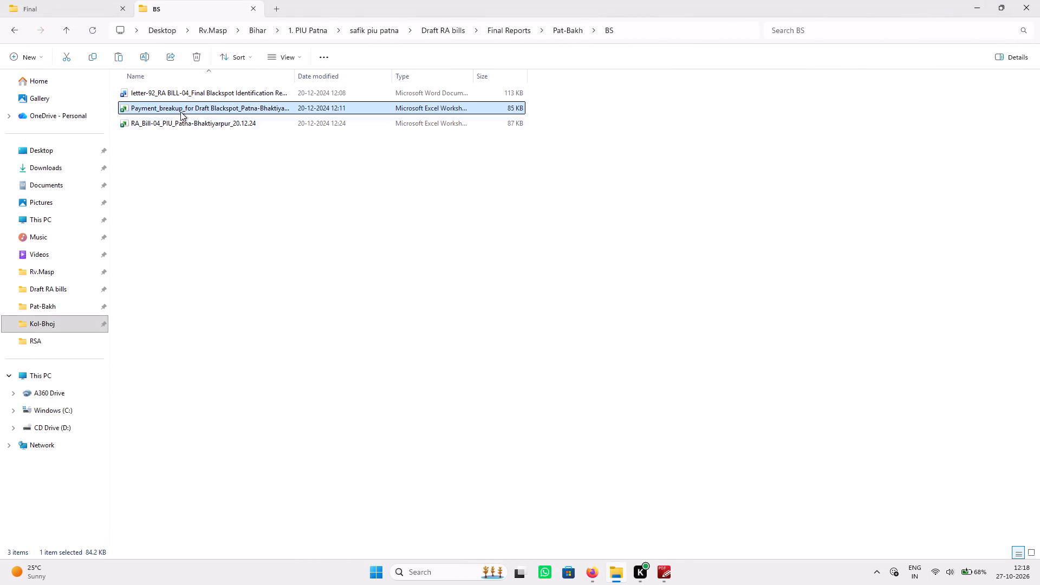
pyautogui.doubleClick(230, 109)
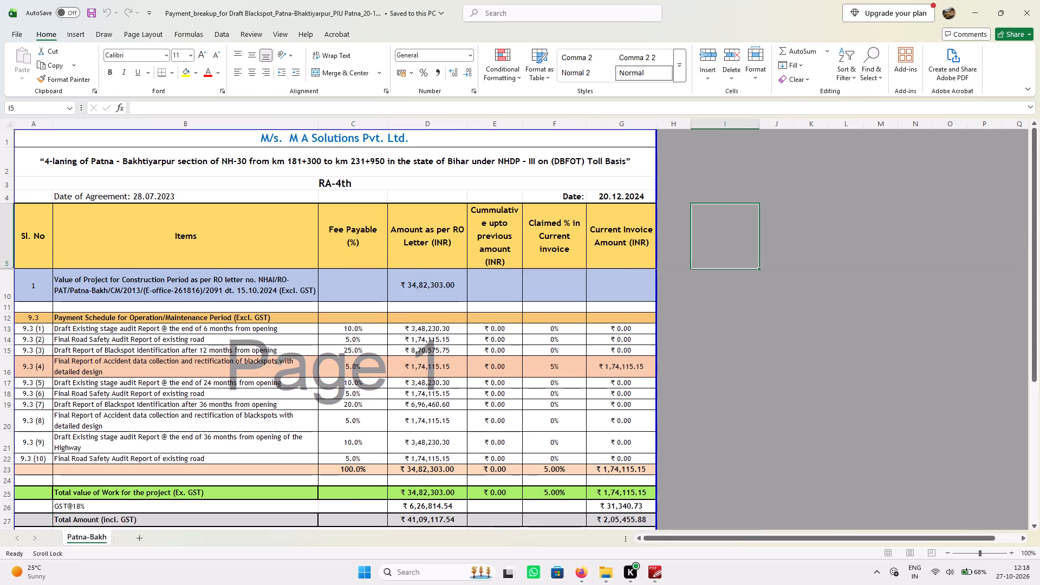
pyautogui.scroll(-3, 380, 250)
pyautogui.scroll(4, 380, 250)
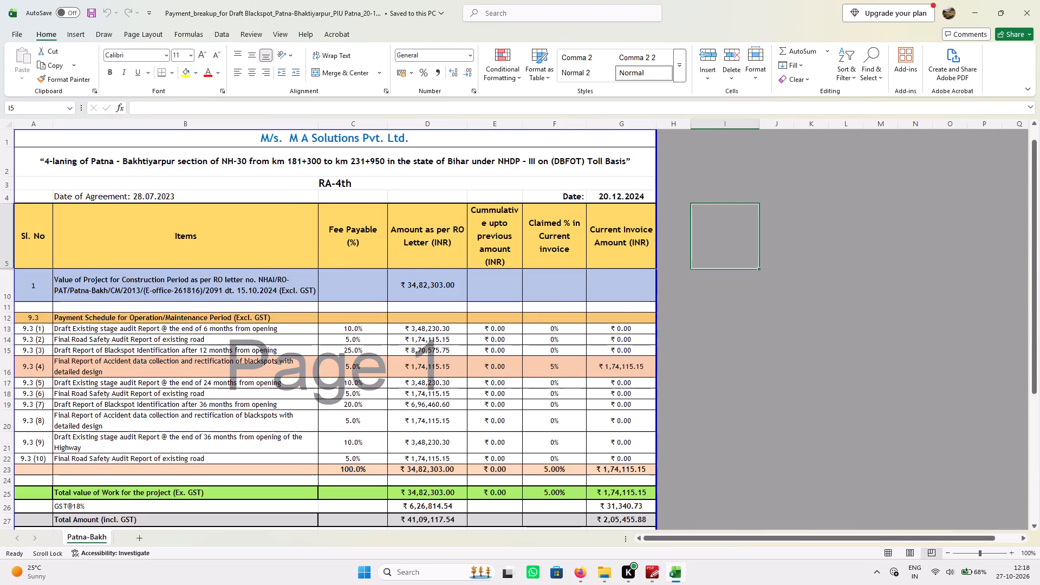
pyautogui.scroll(7, 380, 250)
pyautogui.click(1039, 0)
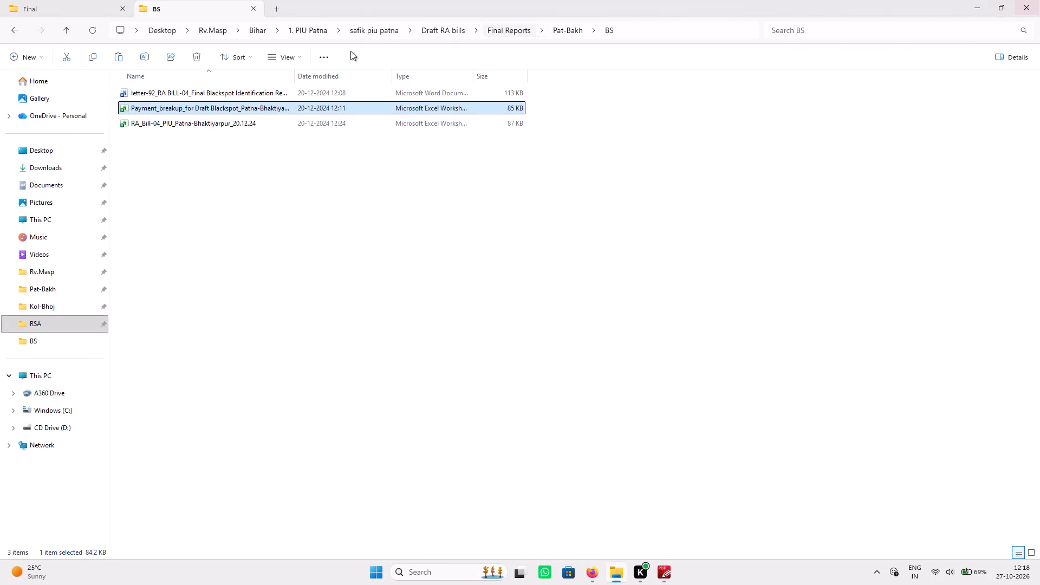
# Copy the letter-157 RA BILL-09 Word document from the Pat-Bakh folder into its BS subfolder.
pyautogui.click(50, 10)
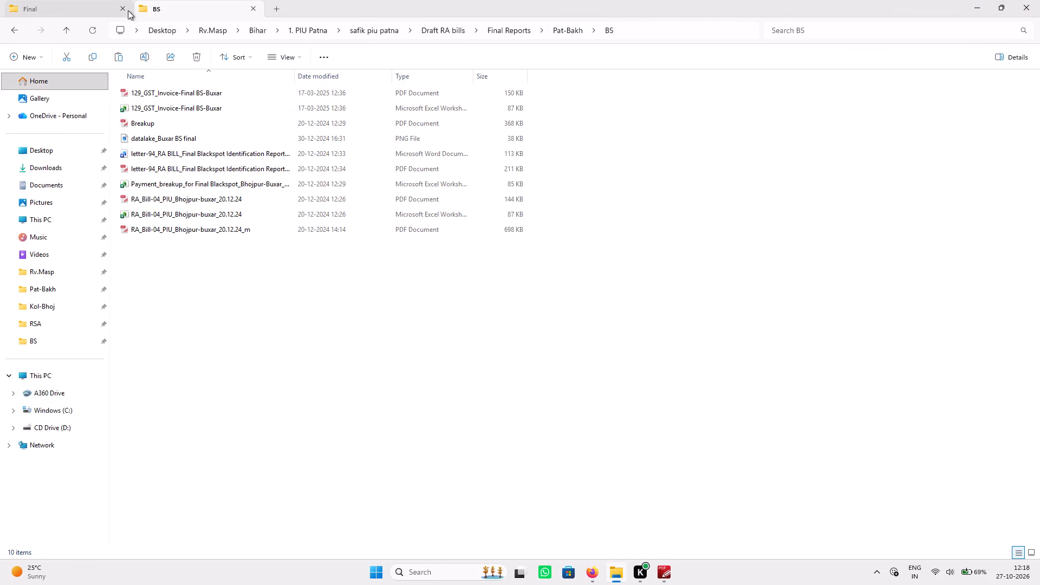
pyautogui.click(167, 10)
pyautogui.click(15, 27)
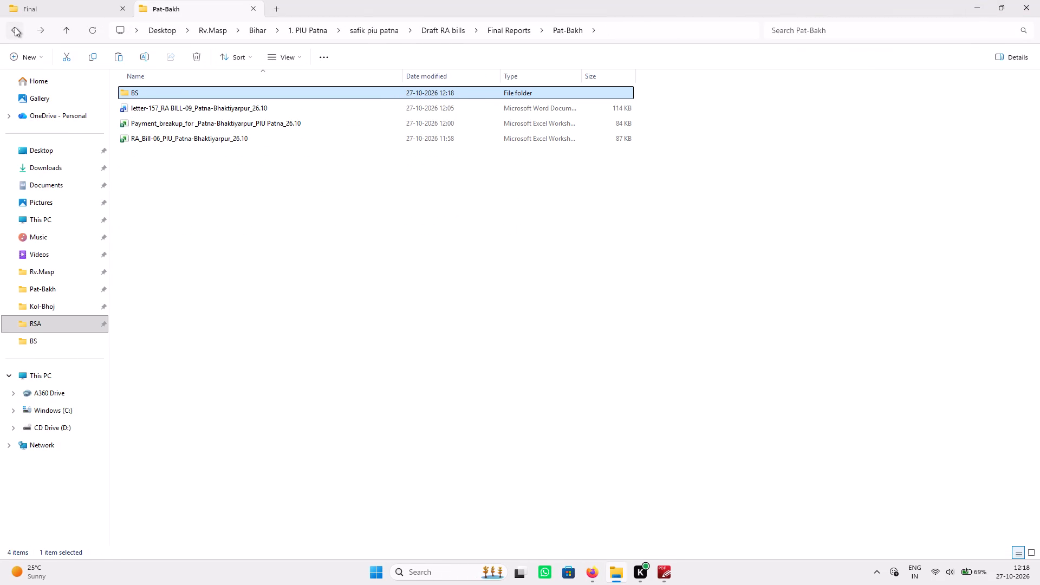
pyautogui.click(141, 110)
pyautogui.hotkey('ctrl', 'c')
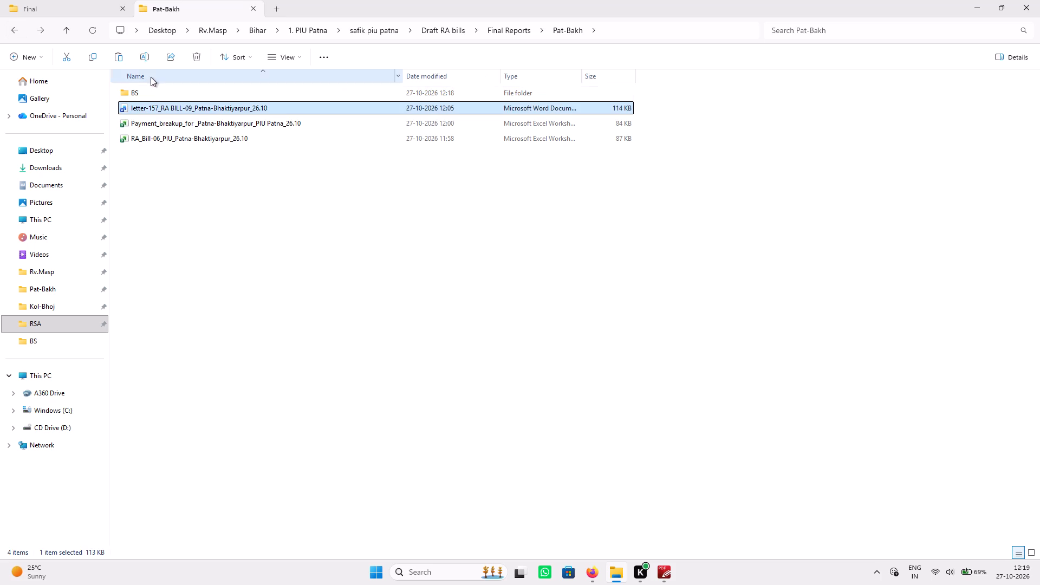
pyautogui.doubleClick(155, 92)
pyautogui.click(226, 274)
pyautogui.hotkey('ctrl', 'v')
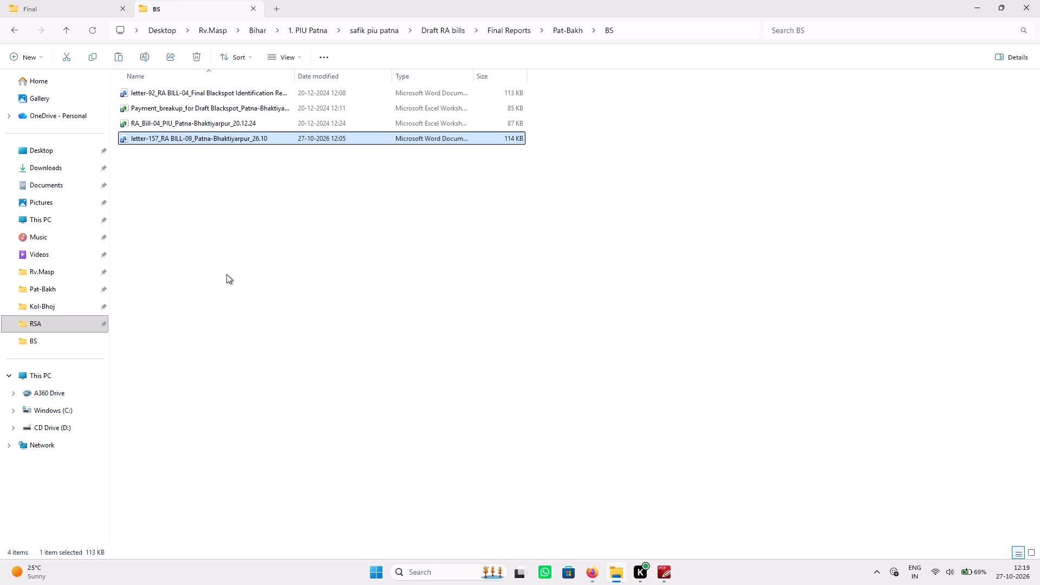
pyautogui.click(218, 258)
# Copy the subject's "Submission of RA BILL-04 (against submission of Final Blackspot Identification Report) – reg." line from letter-92, then close the letter.
pyautogui.doubleClick(214, 93)
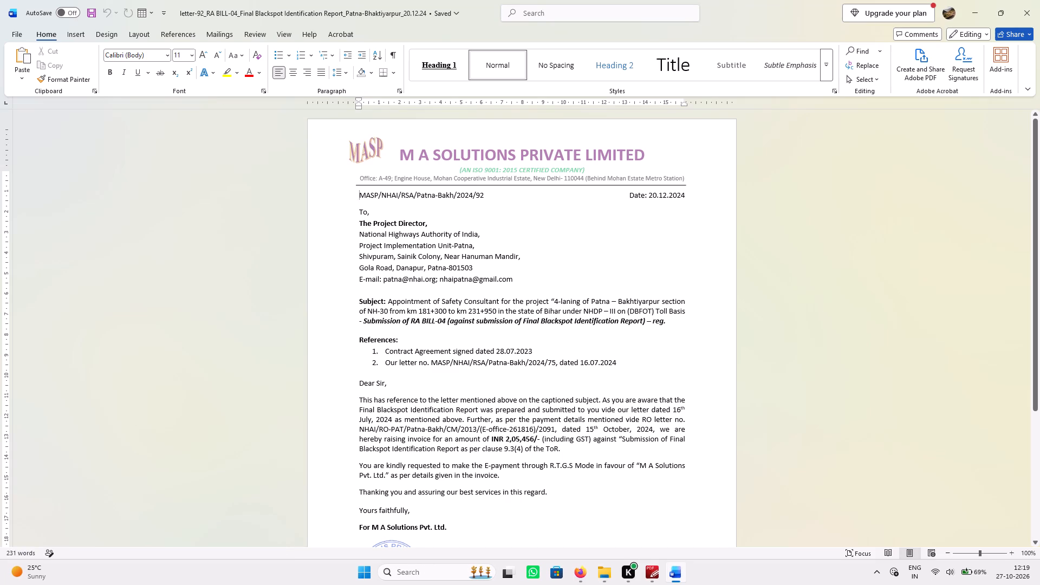
pyautogui.moveTo(667, 326); pyautogui.dragTo(404, 322)
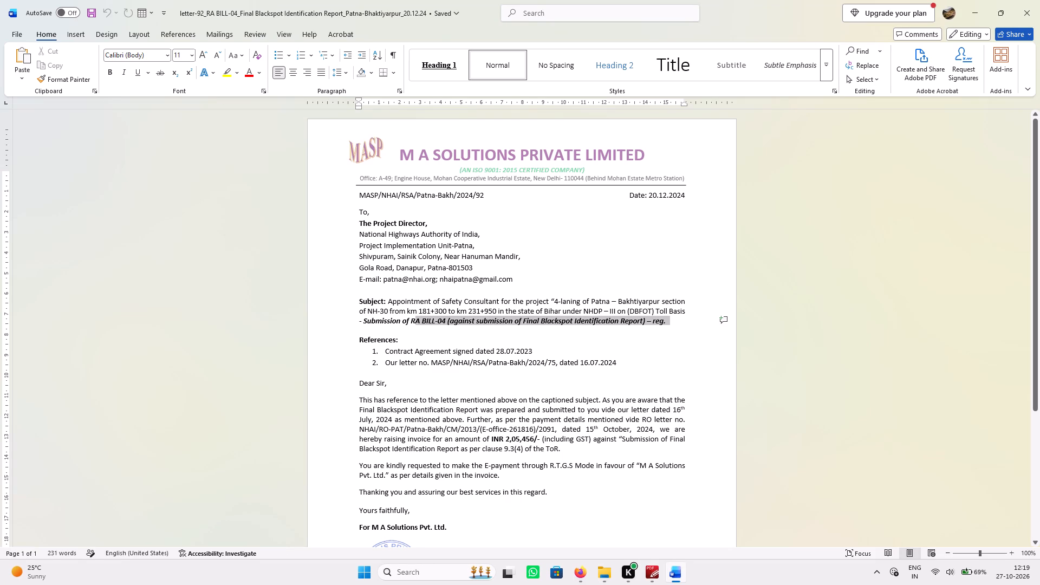
pyautogui.moveTo(404, 322); pyautogui.dragTo(357, 322)
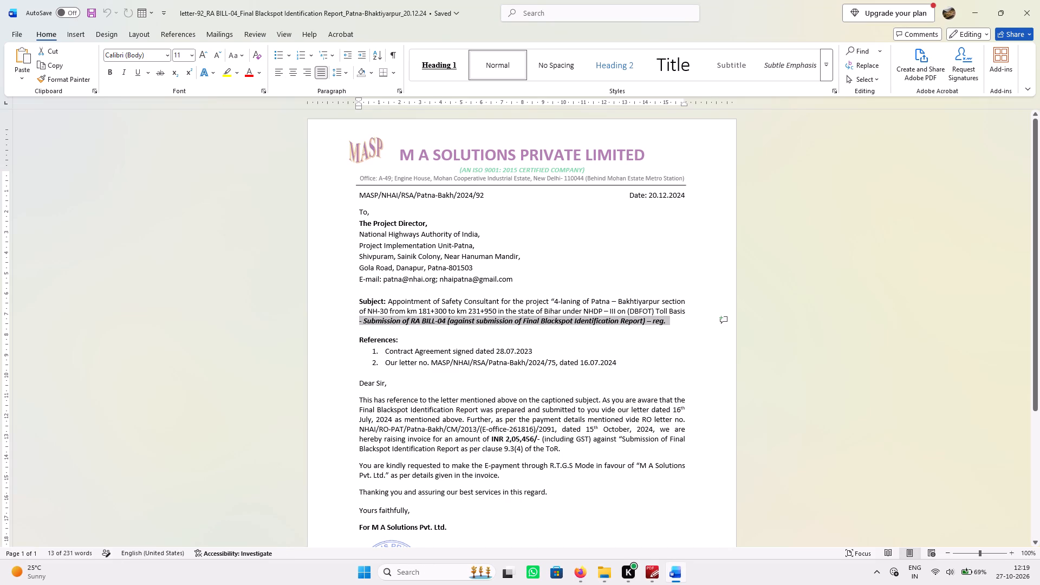
pyautogui.hotkey('ctrl', 'c')
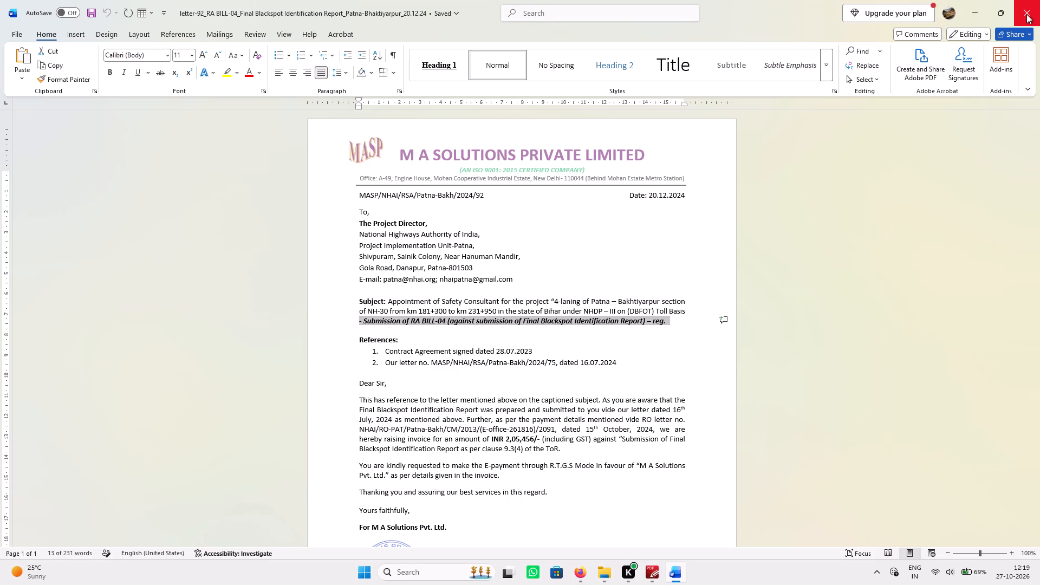
pyautogui.click(1026, 14)
# In the BS copy of letter-157, replace the subject's submission text with the copied blackspot line and remove the duplicate dash.
pyautogui.click(198, 108)
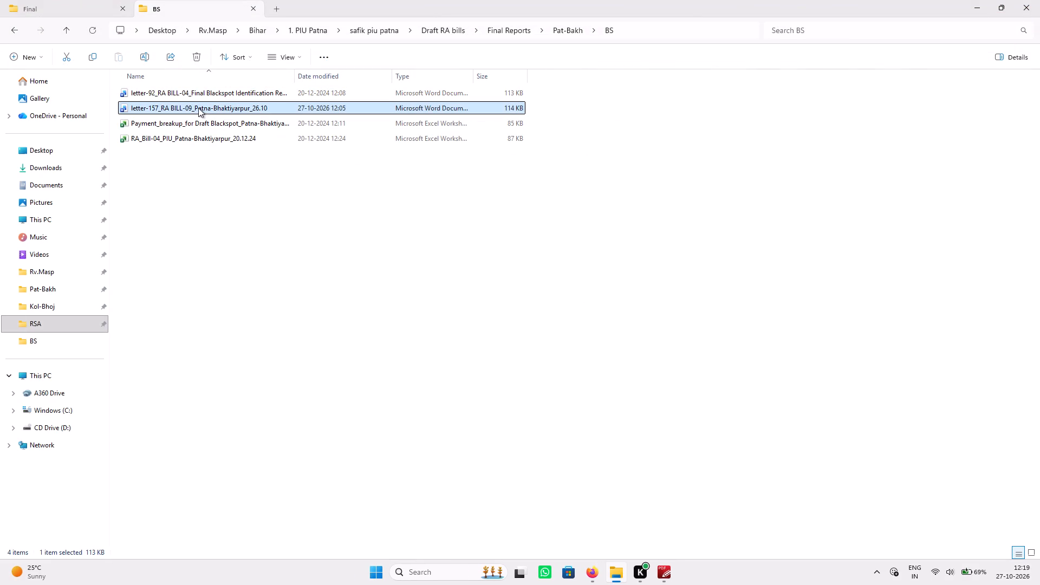
pyautogui.doubleClick(192, 108)
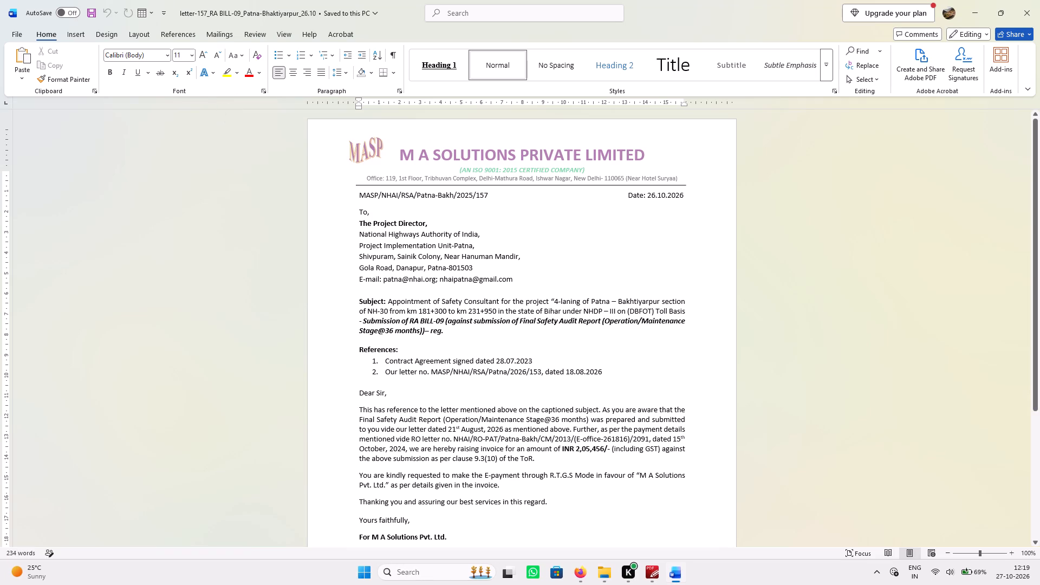
pyautogui.moveTo(450, 334); pyautogui.dragTo(364, 318)
pyautogui.hotkey('ctrl', 'v')
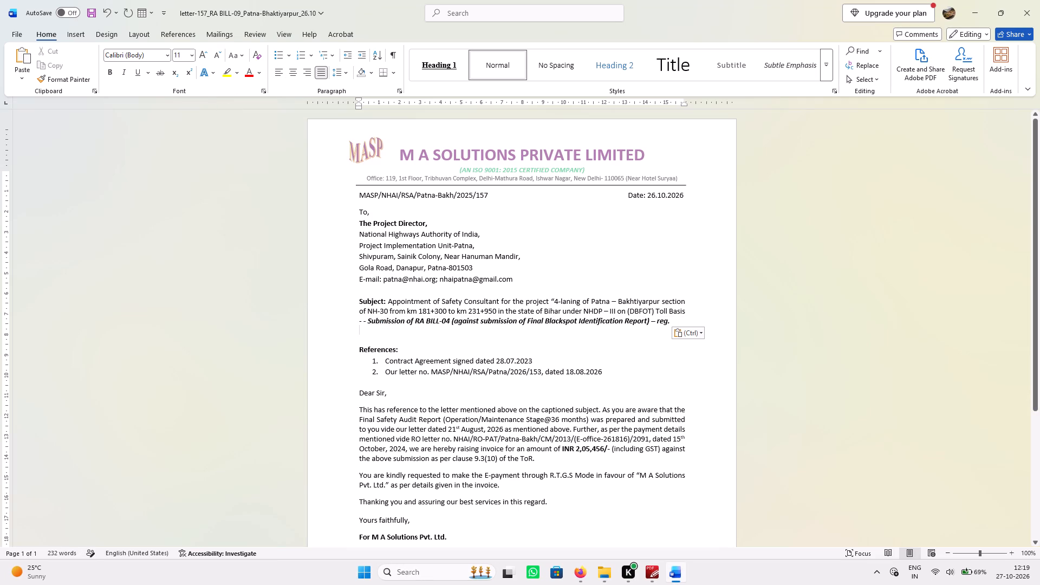
pyautogui.click(368, 322)
pyautogui.press('BackSpace')
pyautogui.press('BackSpace')
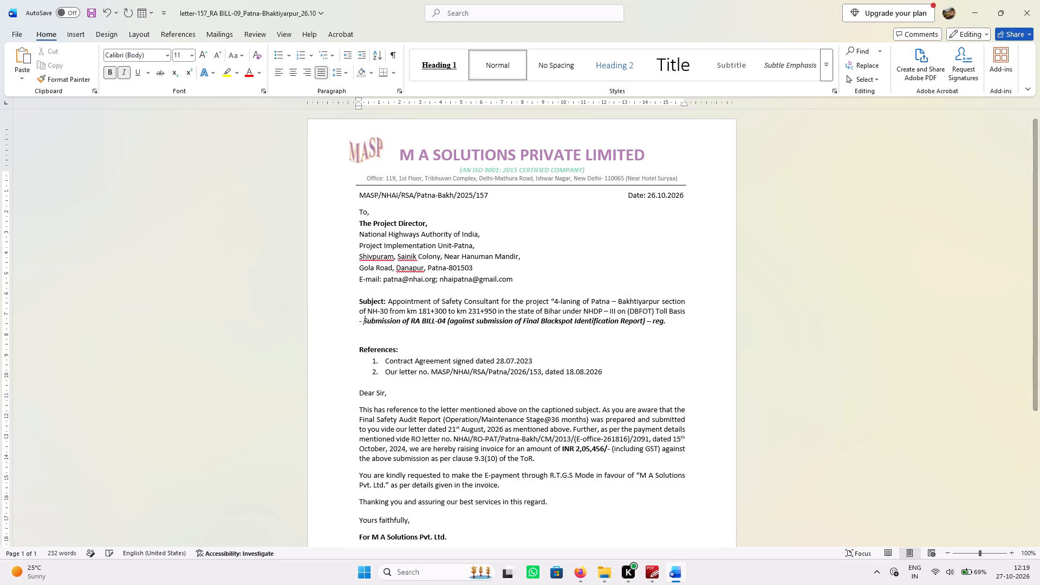
# Change the bill number in the subject line to RA BILL-10.
pyautogui.click(445, 321)
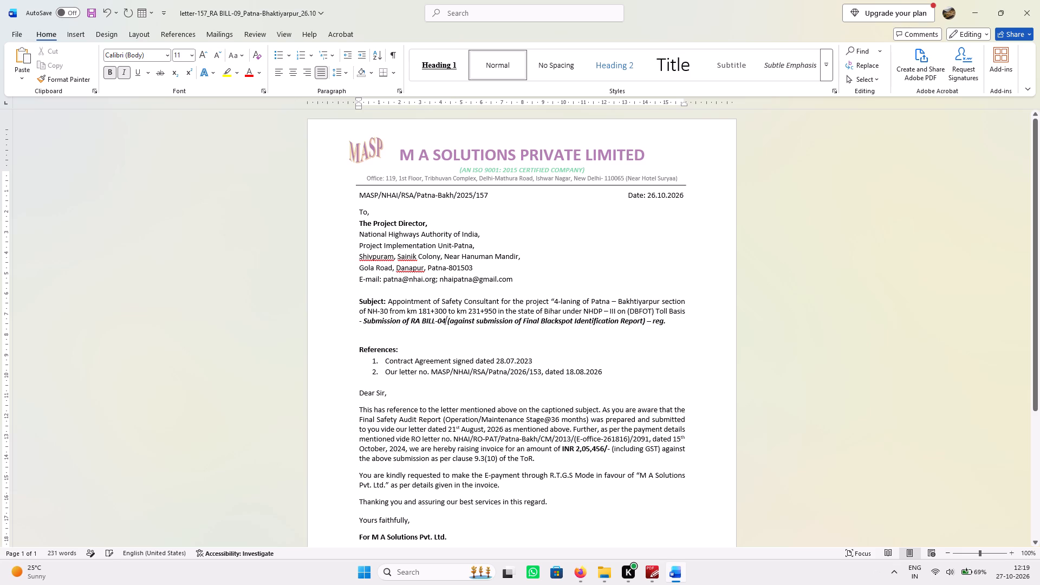
pyautogui.press('BackSpace')
pyautogui.press('BackSpace')
pyautogui.write('10')
pyautogui.click(522, 333)
# Set the letter's reference number to MASP/NHAI/RSA/Patna-Bakh/2026/160.
pyautogui.click(473, 196)
pyautogui.press('BackSpace')
pyautogui.press('6')
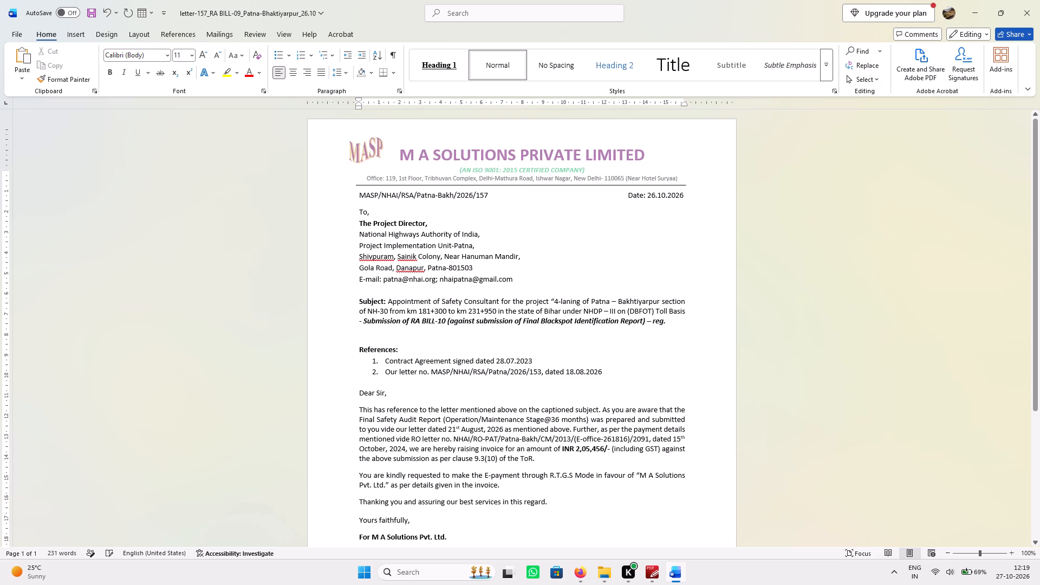
pyautogui.moveTo(488, 197); pyautogui.dragTo(477, 195)
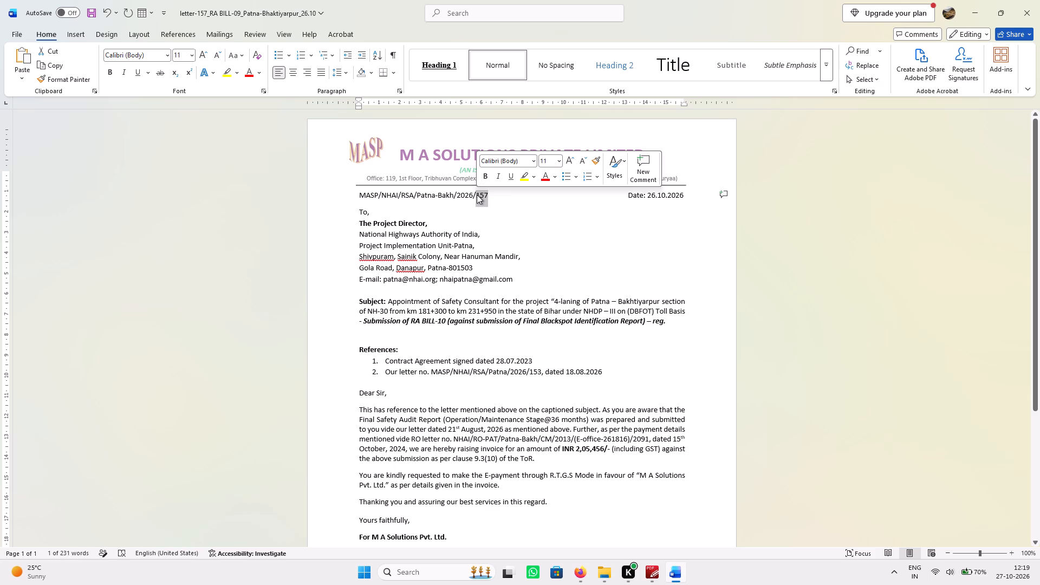
pyautogui.write('160')
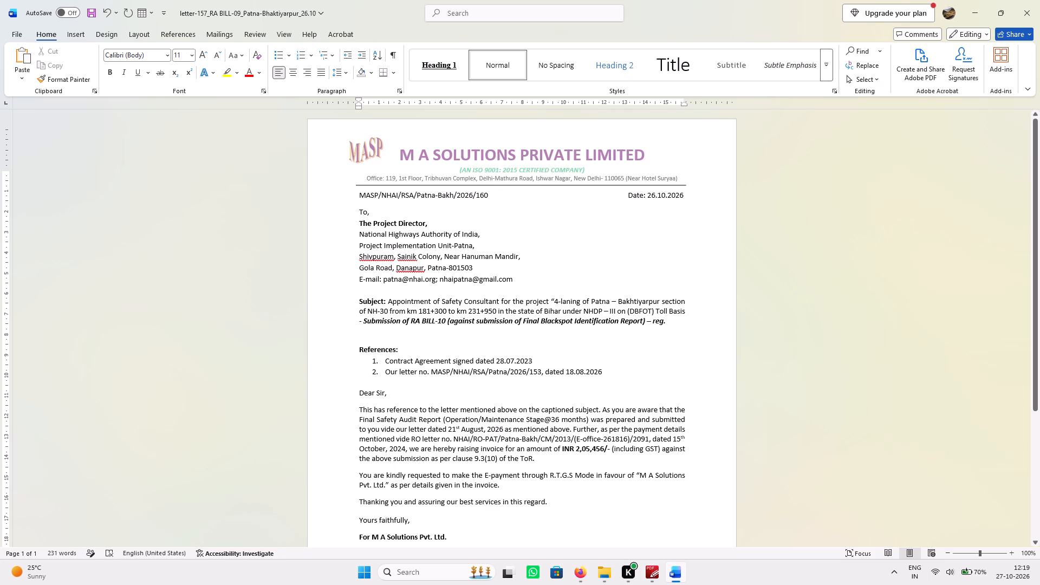
pyautogui.click(505, 225)
# In the first body paragraph, set the date of the referenced submission letter to 18th August, 2026.
pyautogui.scroll(-1, 505, 225)
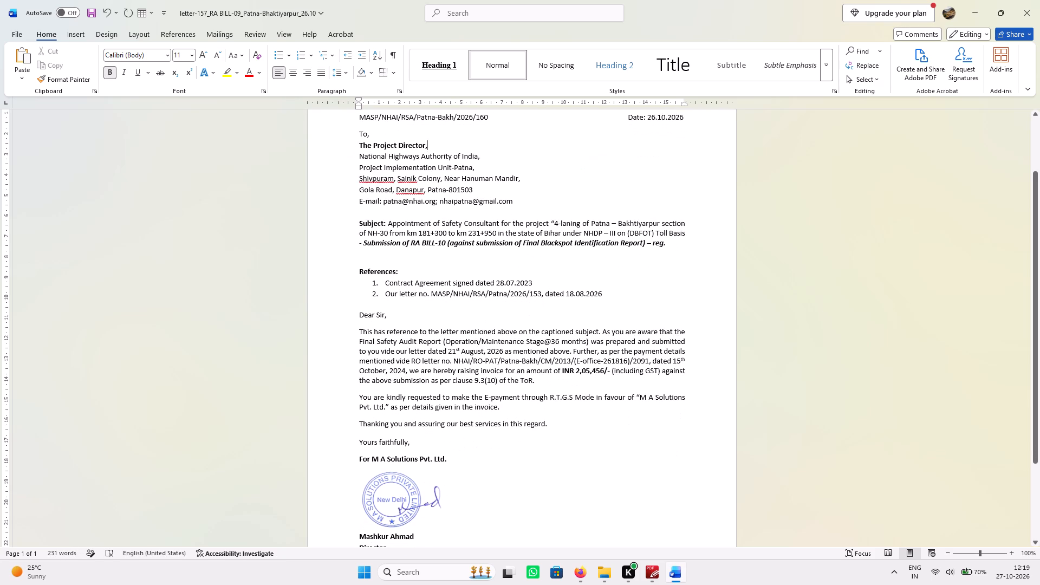
pyautogui.scroll(-1, 398, 299)
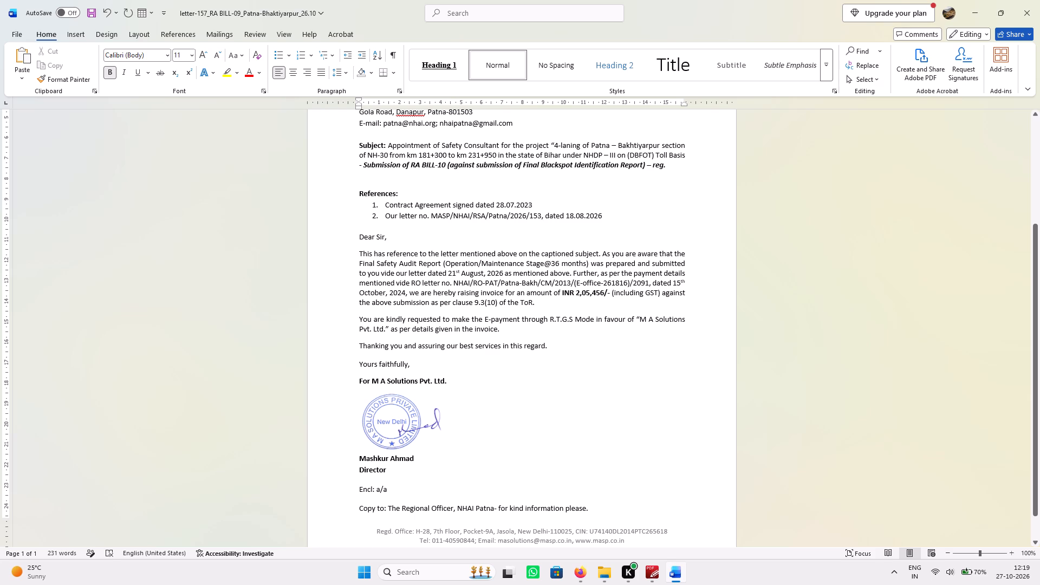
pyautogui.scroll(1, 466, 260)
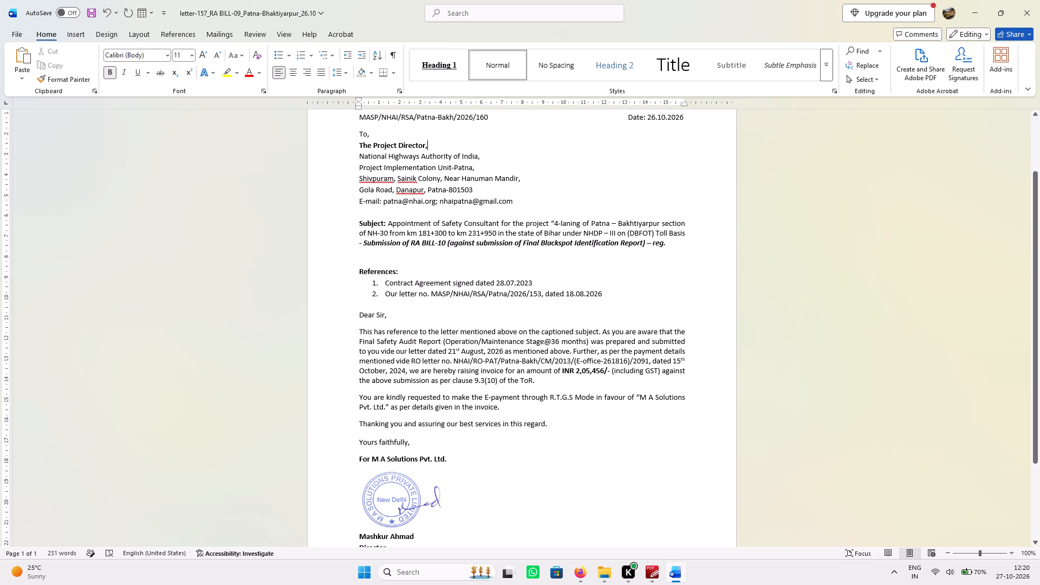
pyautogui.click(511, 363)
pyautogui.click(564, 291)
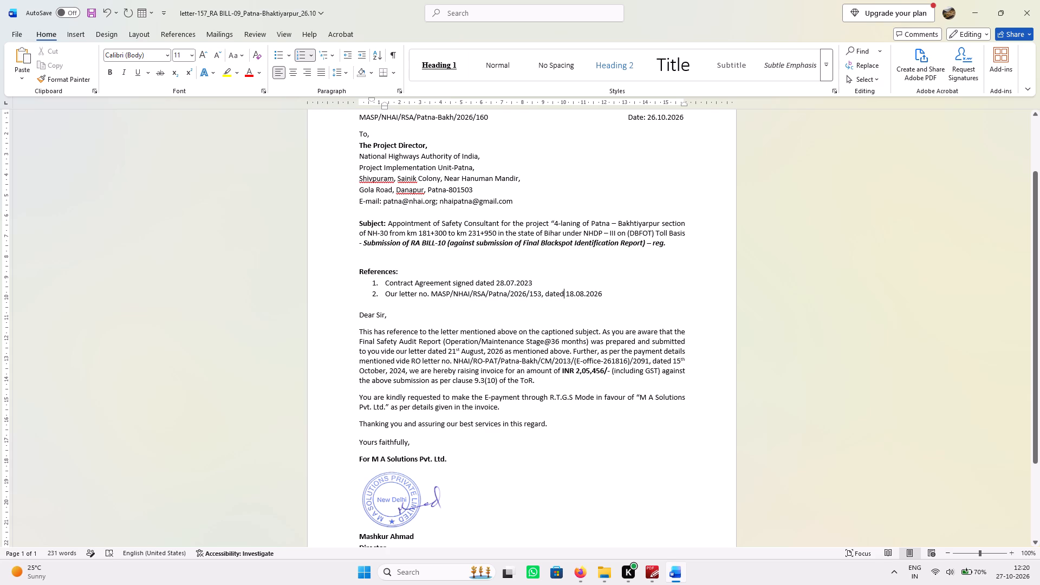
pyautogui.click(455, 353)
pyautogui.moveTo(447, 350); pyautogui.dragTo(451, 350)
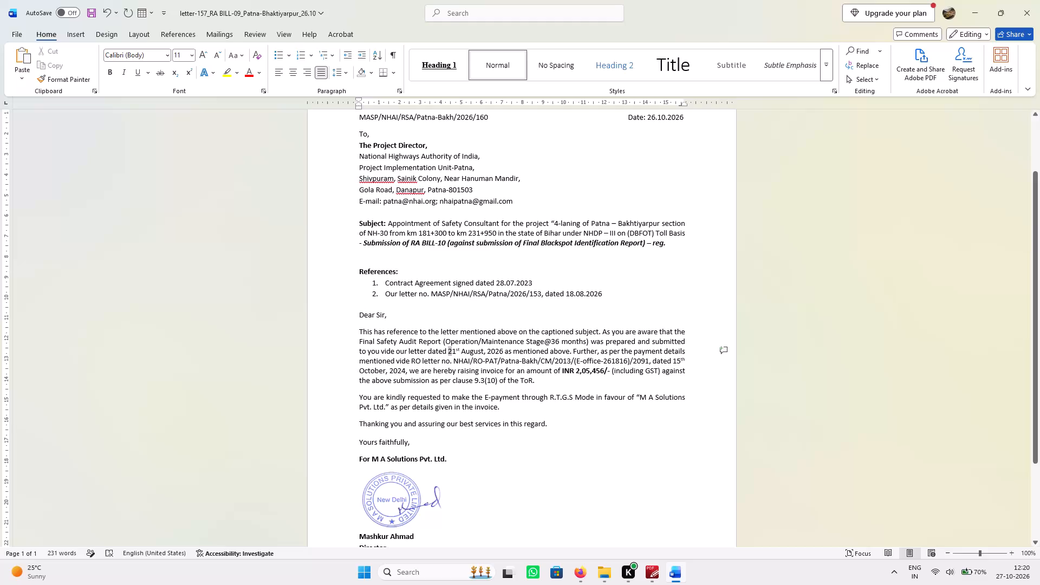
pyautogui.moveTo(451, 350); pyautogui.dragTo(456, 351)
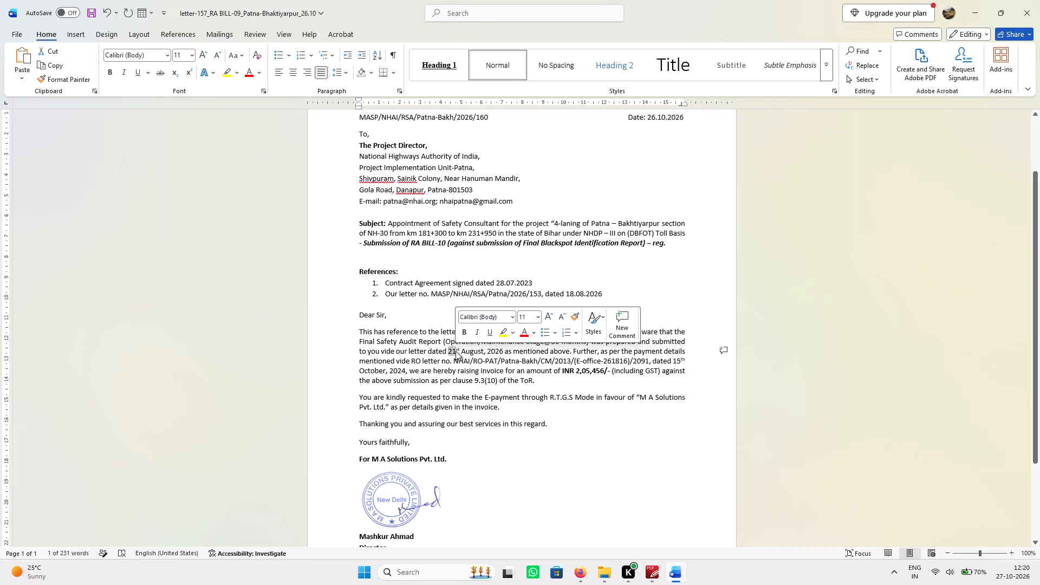
pyautogui.write('19')
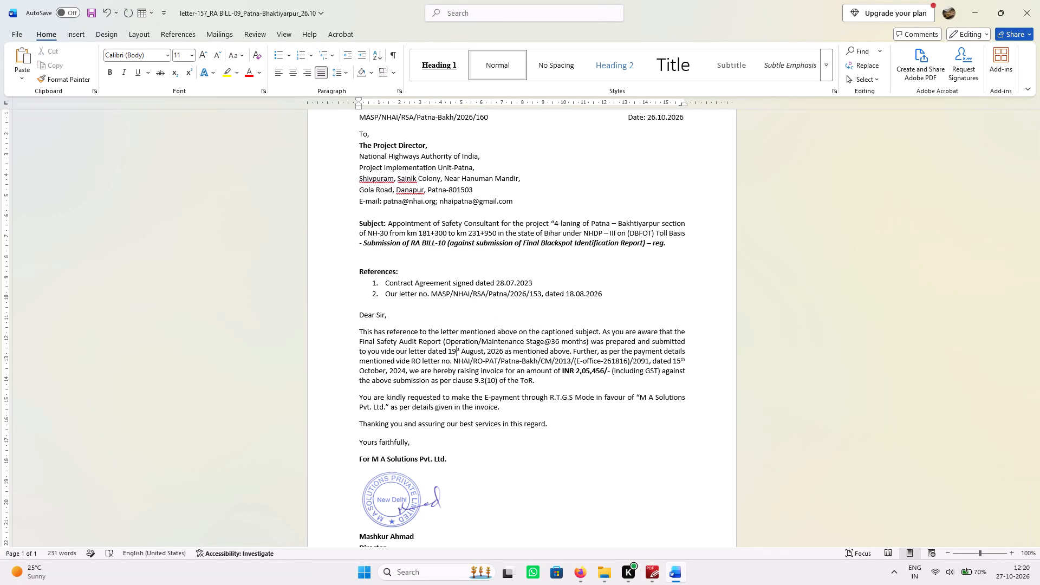
pyautogui.press('BackSpace')
pyautogui.write('8th')
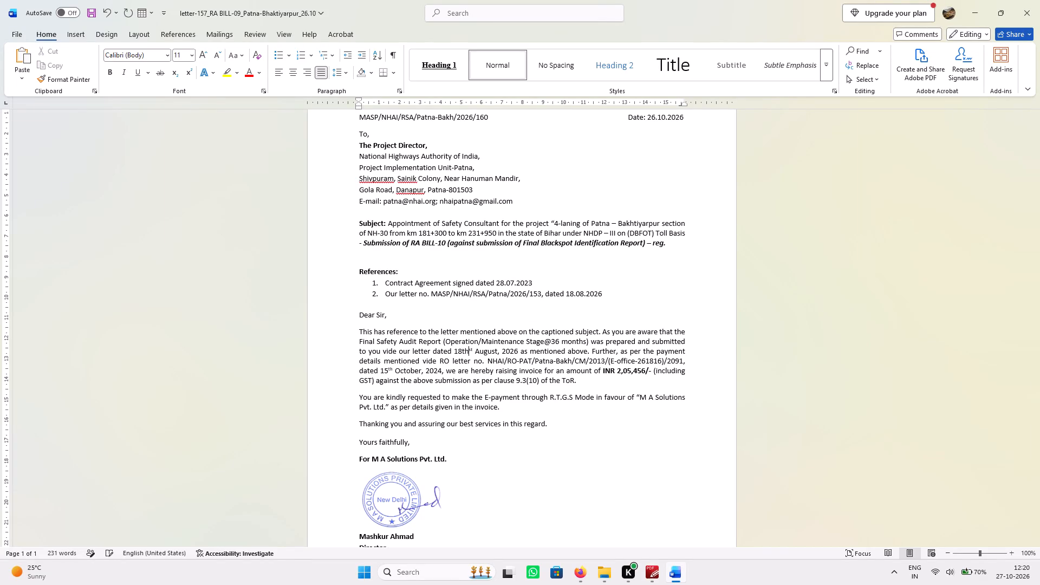
pyautogui.press('space')
pyautogui.press('Delete')
pyautogui.press('Delete')
pyautogui.press('Delete')
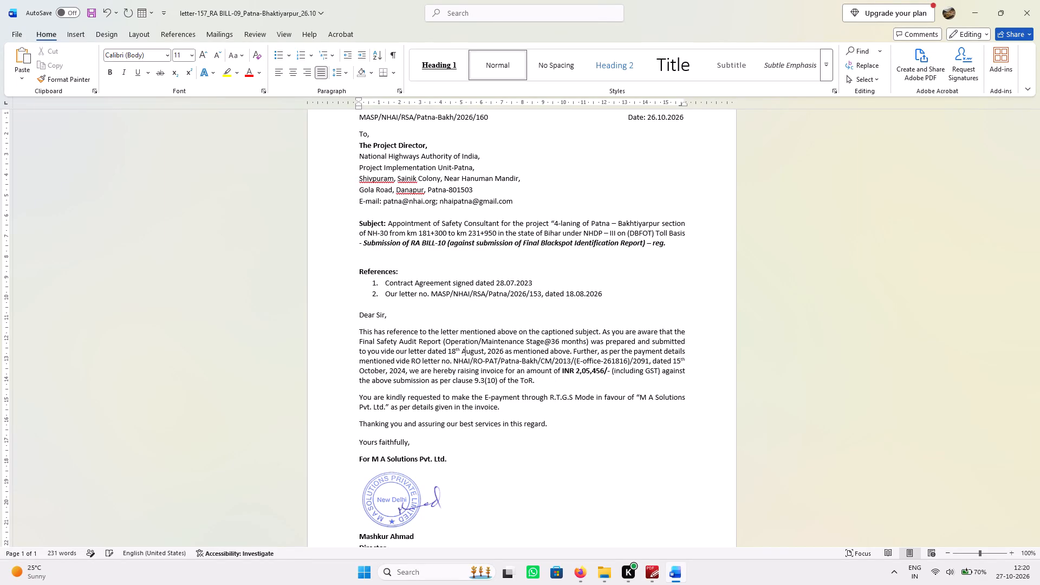
pyautogui.click(486, 361)
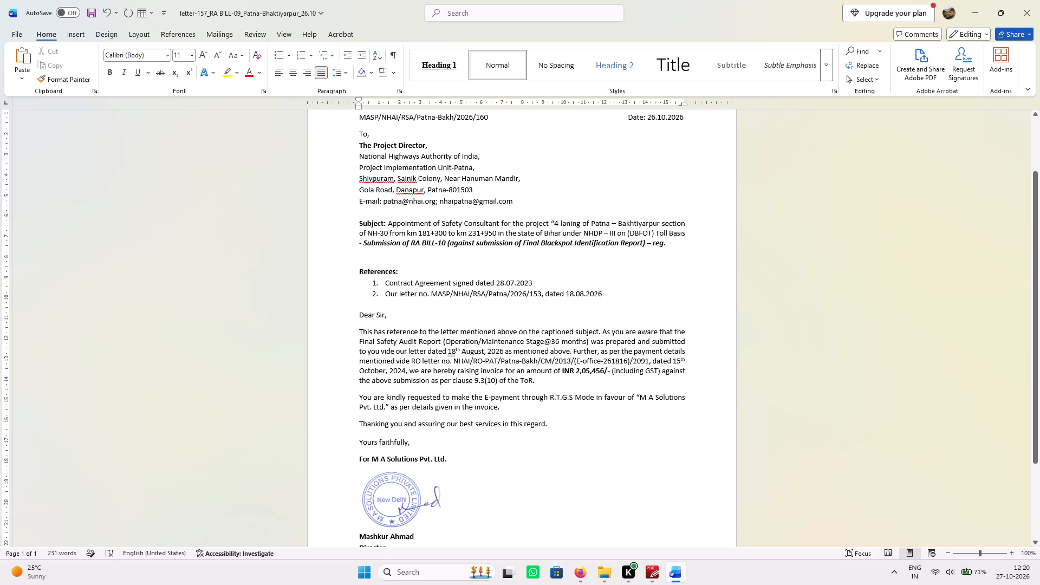
# Open letter-92 from the BS folder and copy its body opening, from "This has reference" to "vide our letter".
pyautogui.click(680, 577)
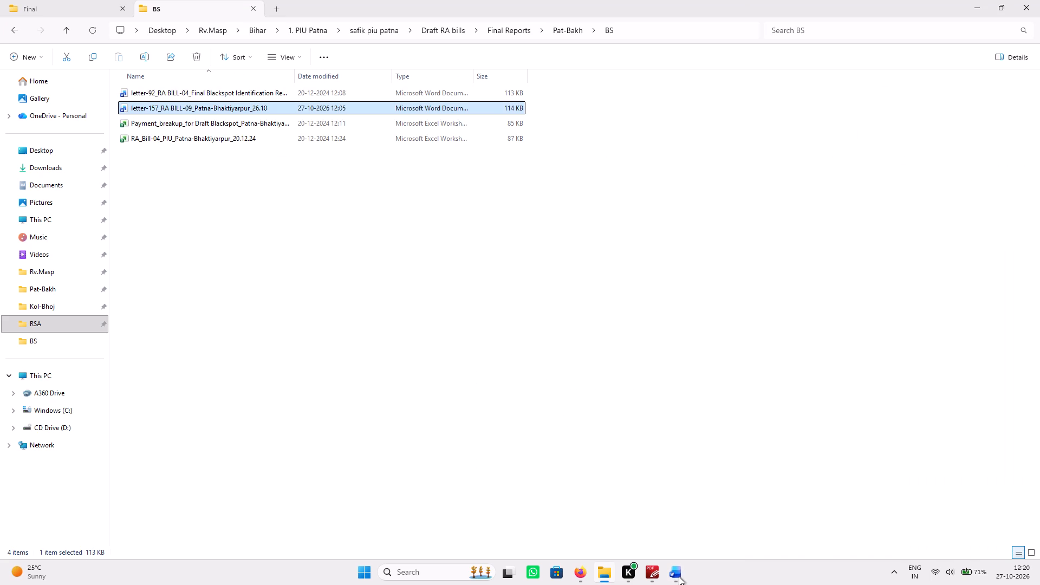
pyautogui.doubleClick(190, 88)
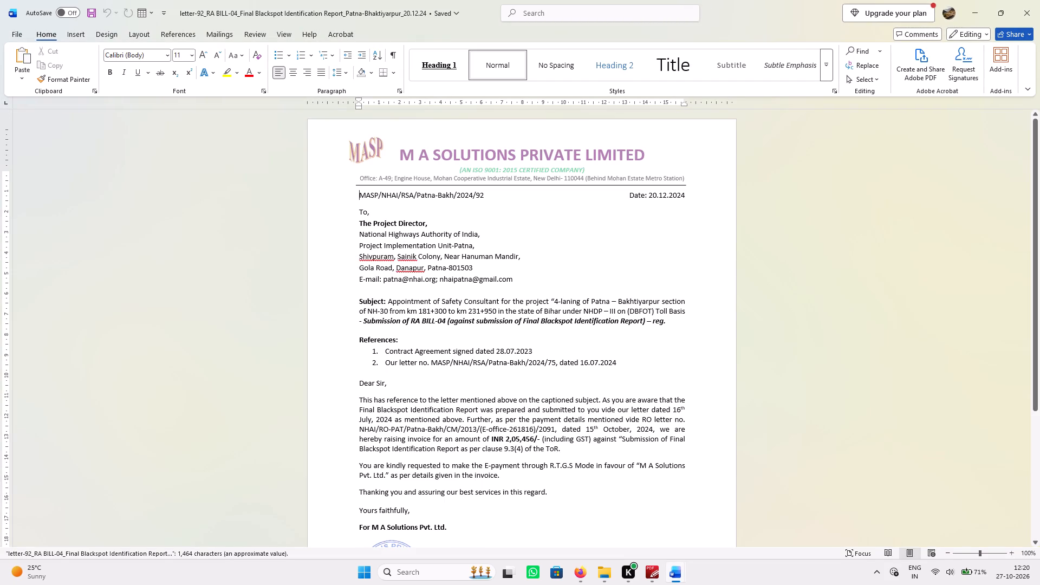
pyautogui.moveTo(647, 410); pyautogui.dragTo(362, 392)
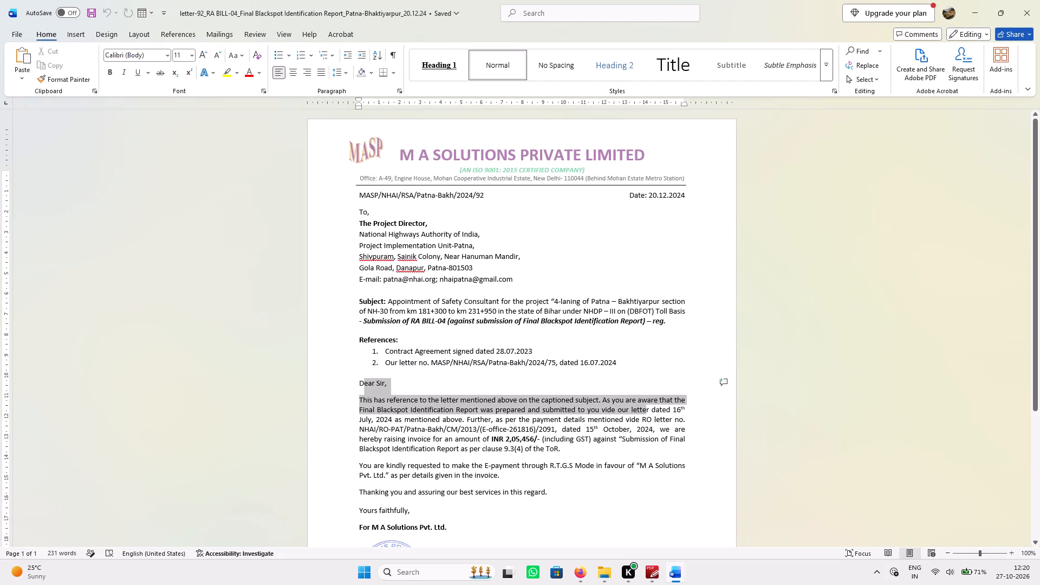
pyautogui.moveTo(362, 392); pyautogui.dragTo(355, 398)
pyautogui.hotkey('ctrl', 'c')
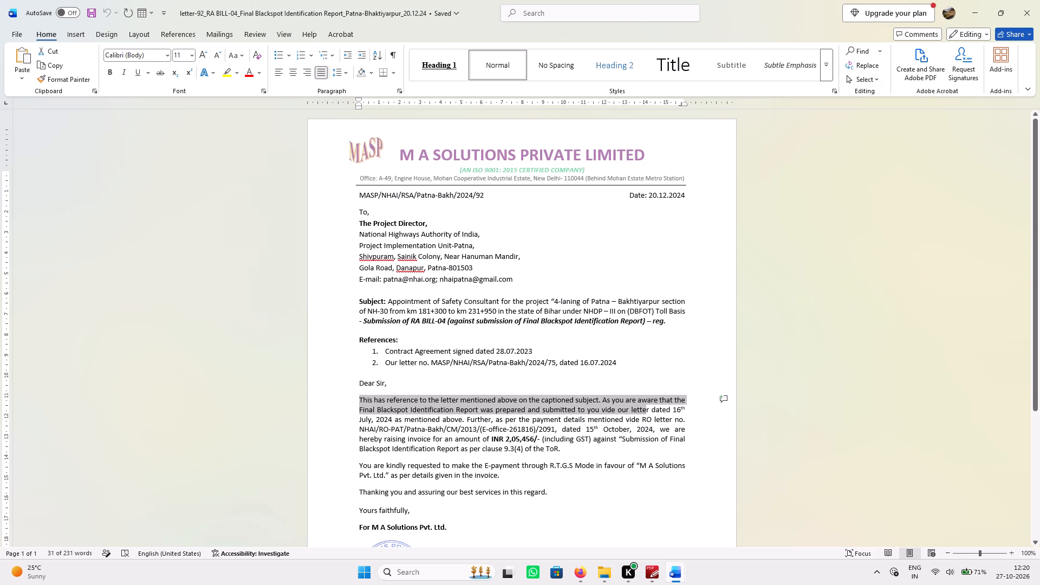
pyautogui.hotkey('ctrl', 'c')
# In the letter-157 copy, replace the body opening up to "vide our letter" with the copied Final Blackspot Identification Report wording.
pyautogui.click(673, 578)
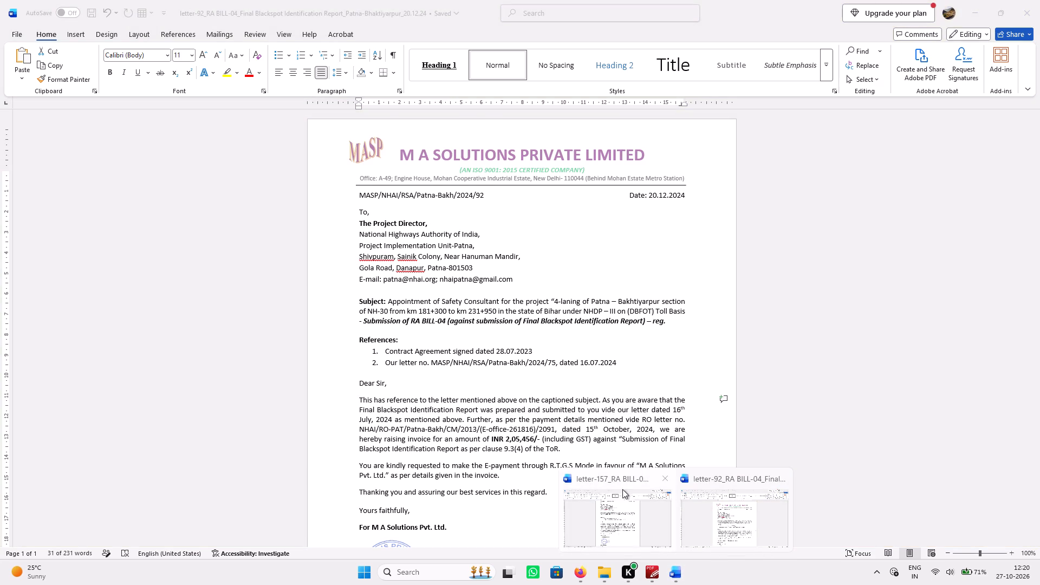
pyautogui.click(618, 515)
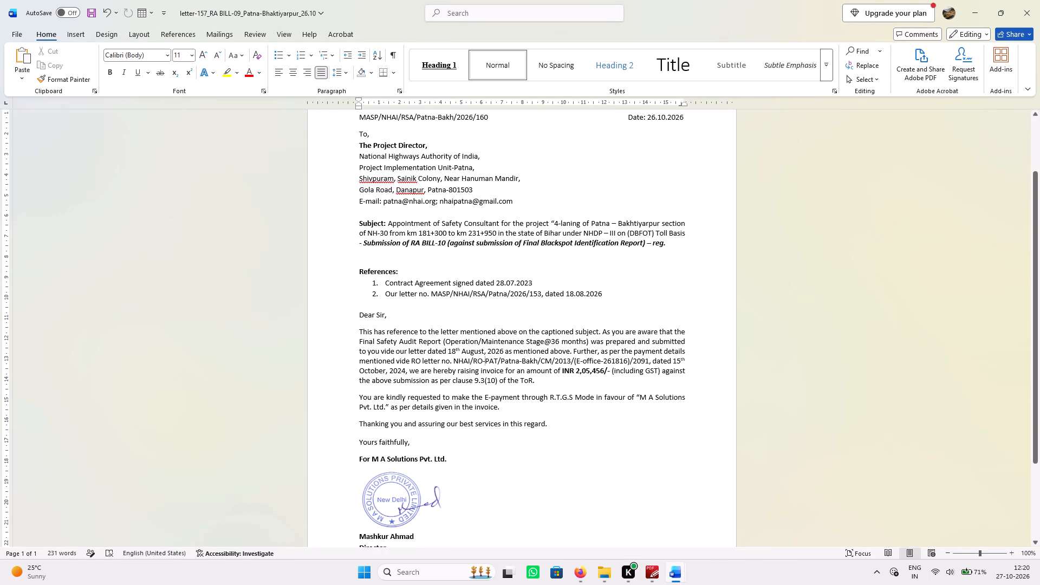
pyautogui.moveTo(426, 348); pyautogui.dragTo(360, 331)
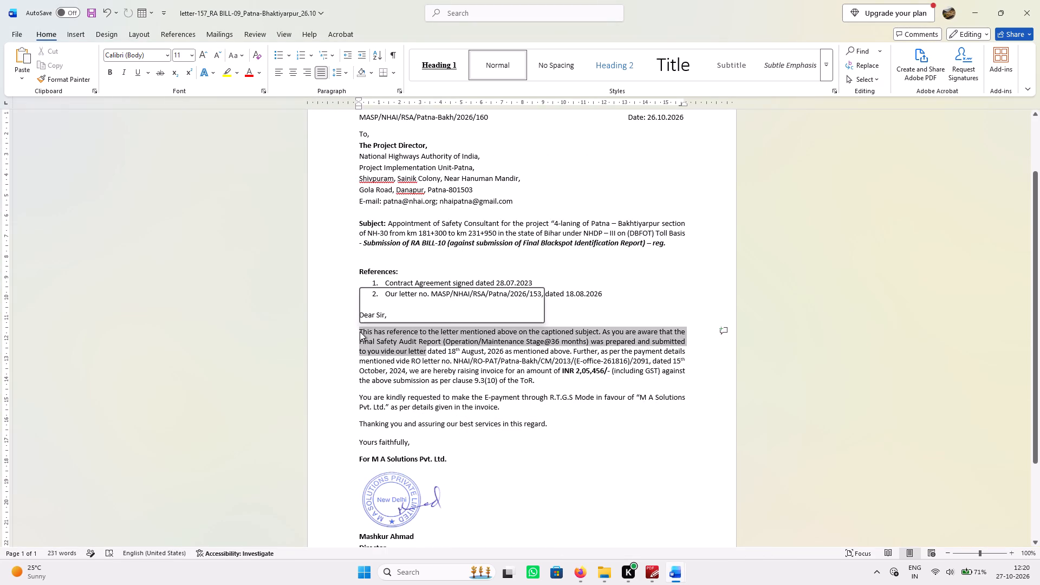
pyautogui.hotkey('ctrl', 'v')
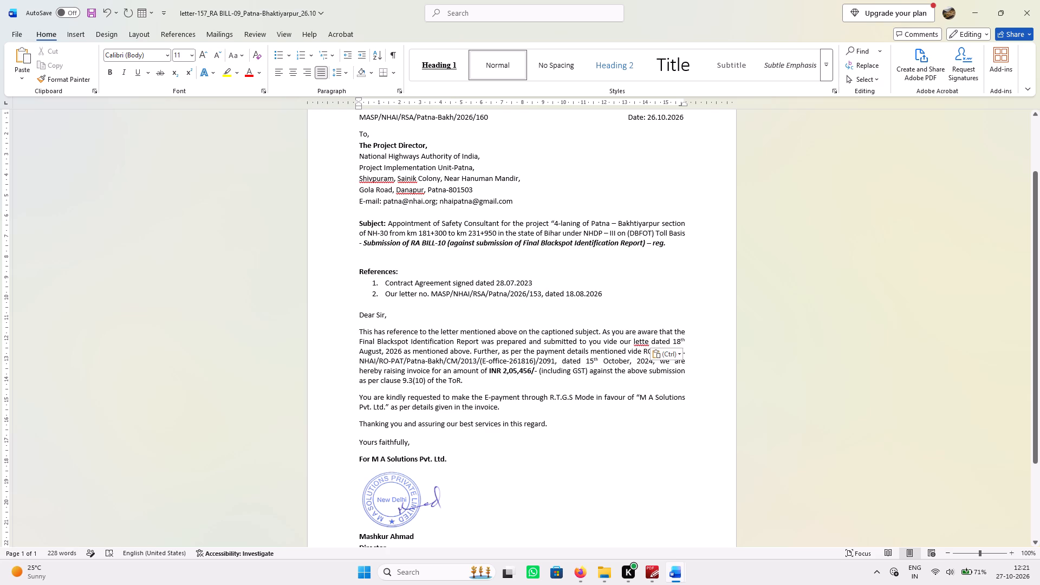
pyautogui.press('r')
pyautogui.click(537, 335)
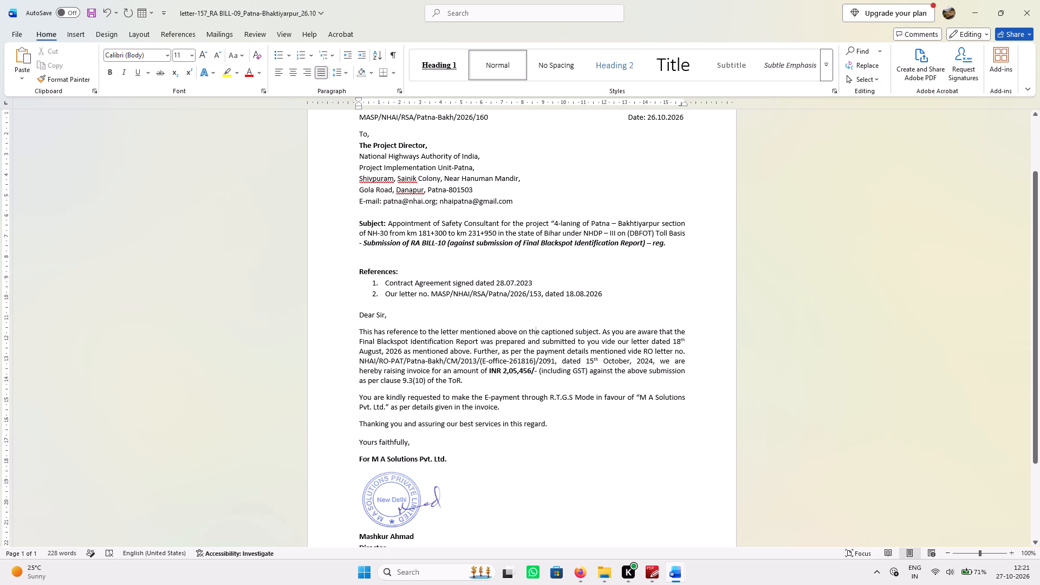
# Change the ToR clause cited at the end of the first body paragraph to 9.3(8).
pyautogui.click(439, 352)
pyautogui.click(421, 381)
pyautogui.press('BackSpace')
pyautogui.press('BackSpace')
pyautogui.write('08')
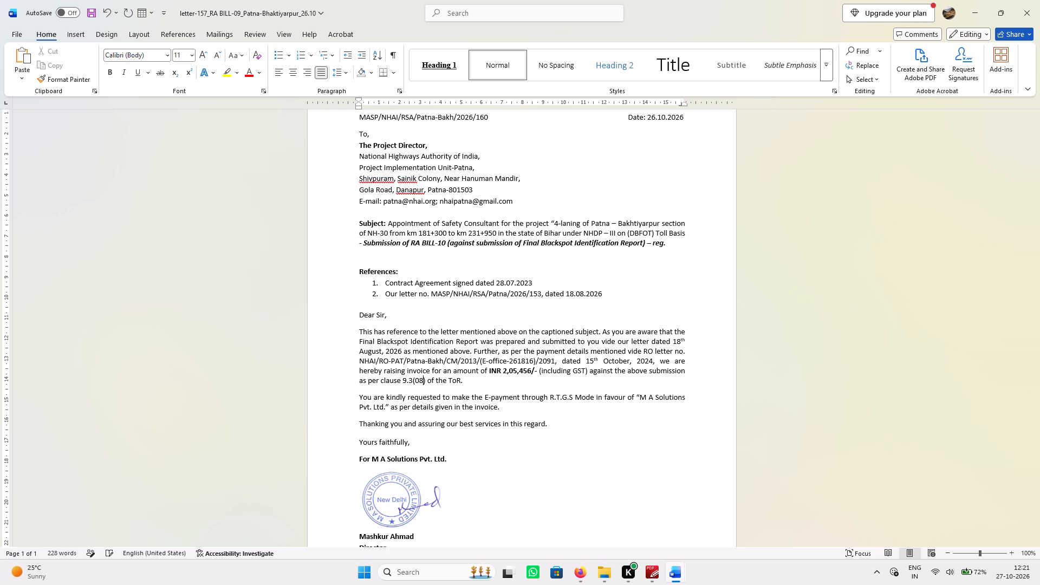
pyautogui.press('BackSpace')
pyautogui.press('BackSpace')
pyautogui.press('8')
# Review the edited letter from its reference number and subject down to the signature and footer.
pyautogui.click(450, 318)
pyautogui.scroll(-2, 548, 404)
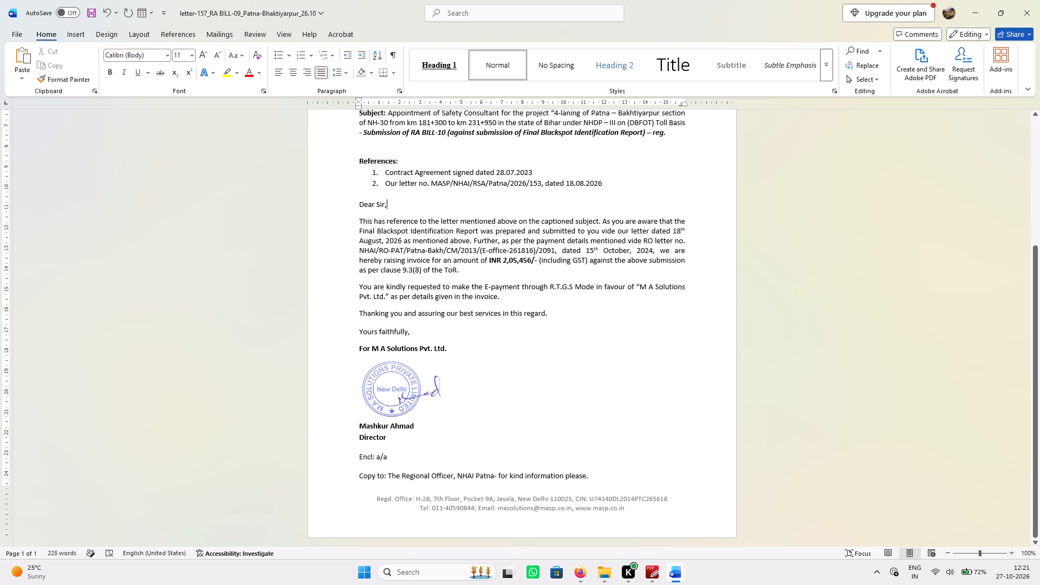
pyautogui.scroll(1, 538, 405)
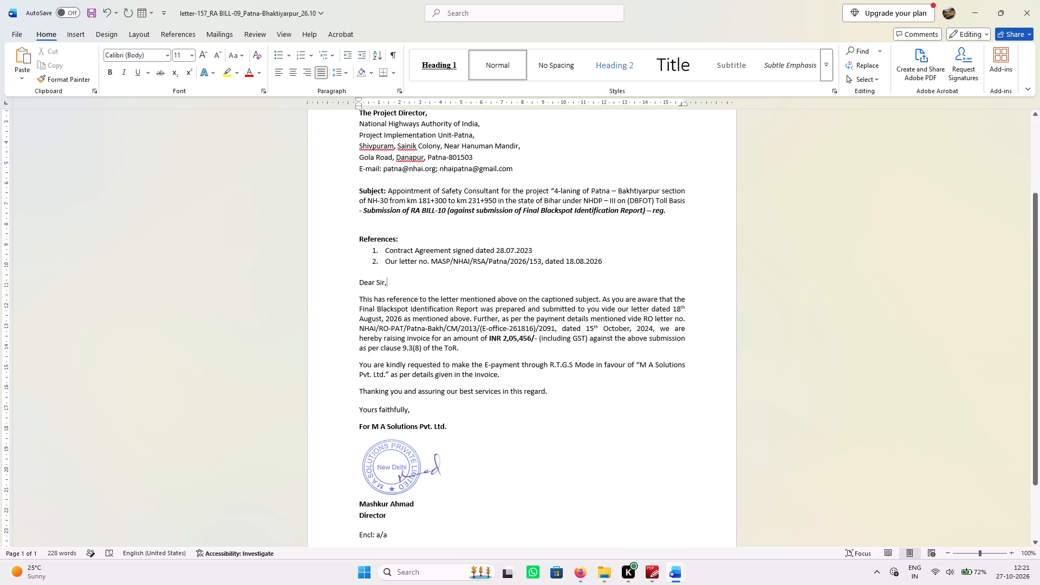
pyautogui.scroll(2, 538, 405)
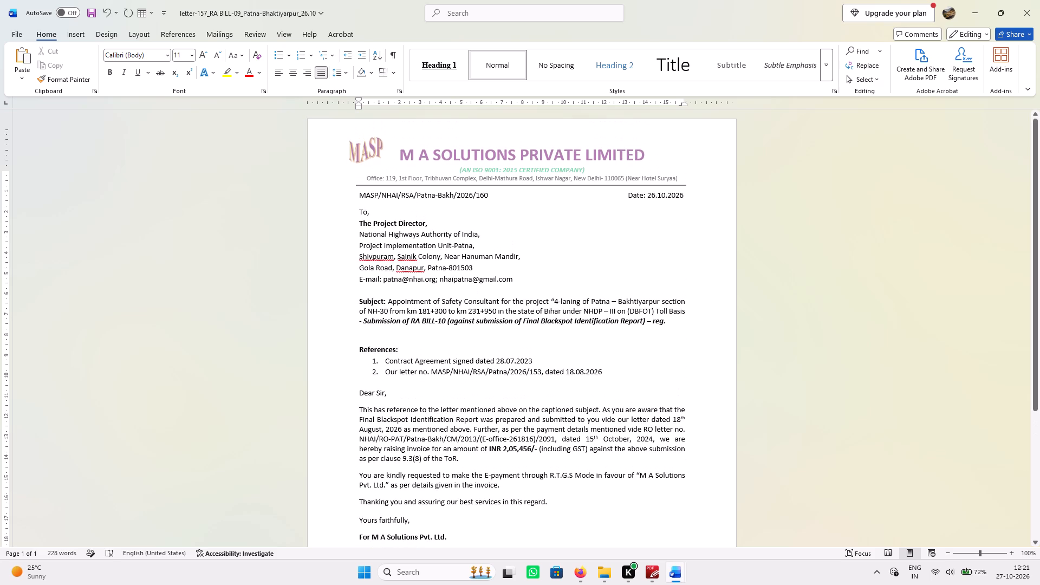
pyautogui.scroll(1, 470, 342)
pyautogui.scroll(-1, 470, 342)
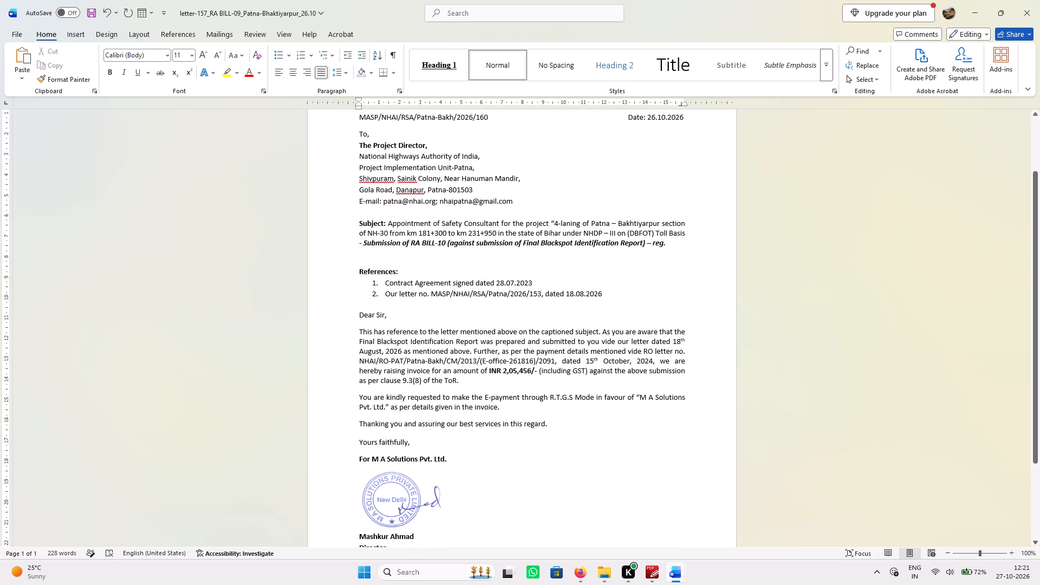
pyautogui.scroll(-4, 470, 342)
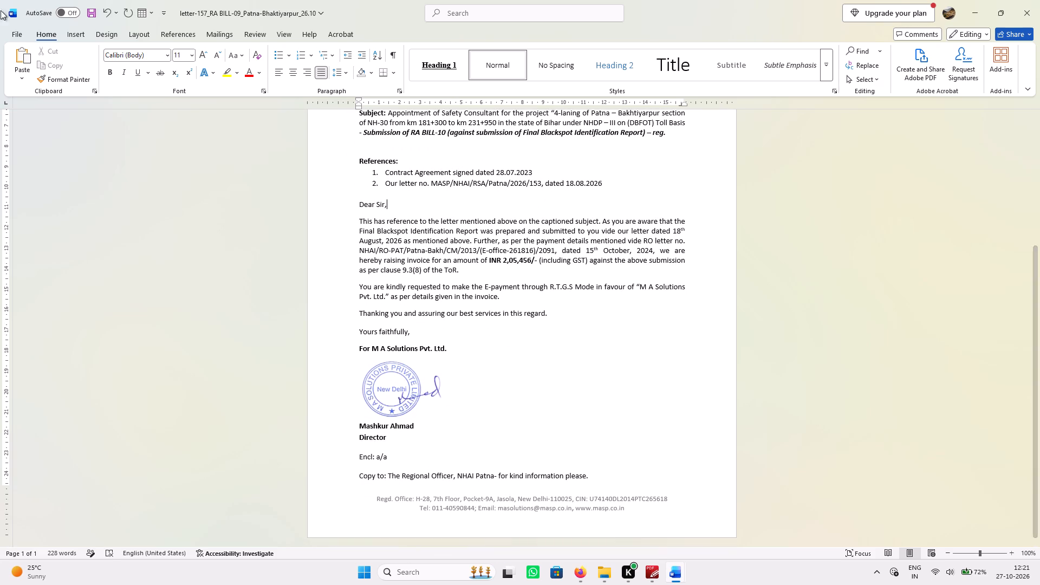
# Save the edited RA BILL-10 letter.
pyautogui.click(16, 40)
pyautogui.click(41, 152)
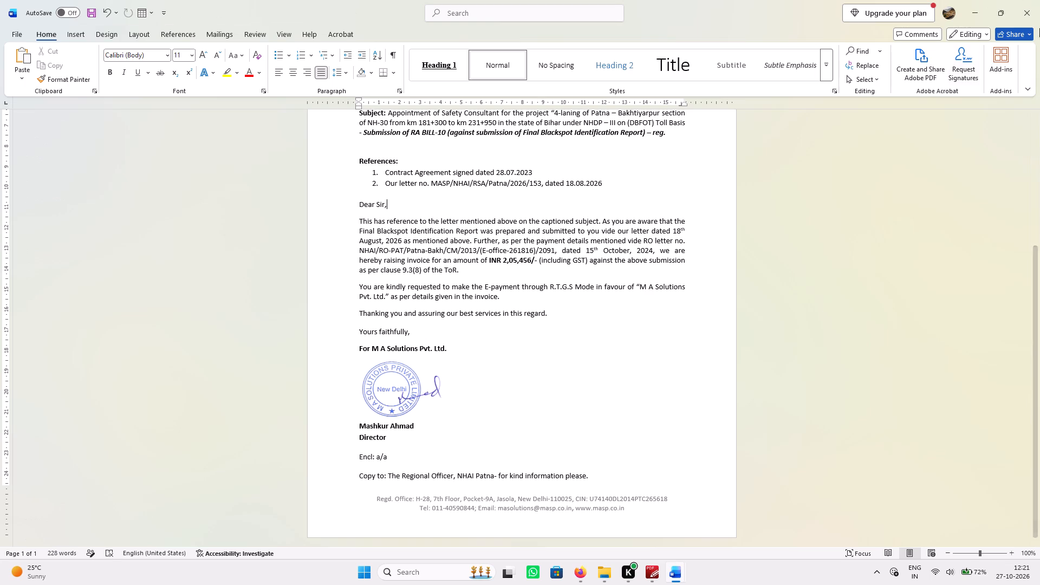
# Close letter-92 and delete its file from the Pat-Bakh BS folder.
pyautogui.click(974, 3)
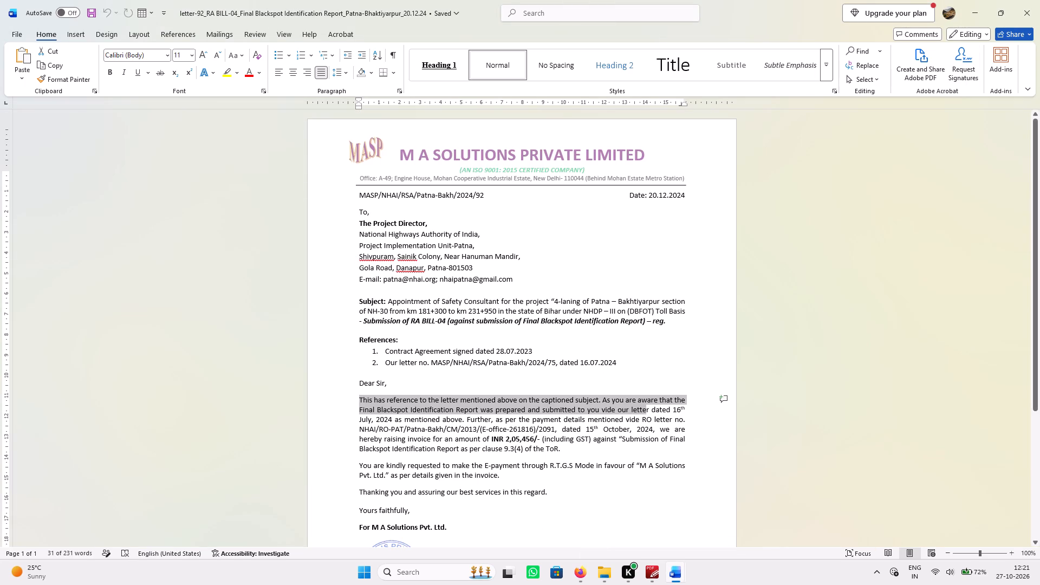
pyautogui.click(550, 359)
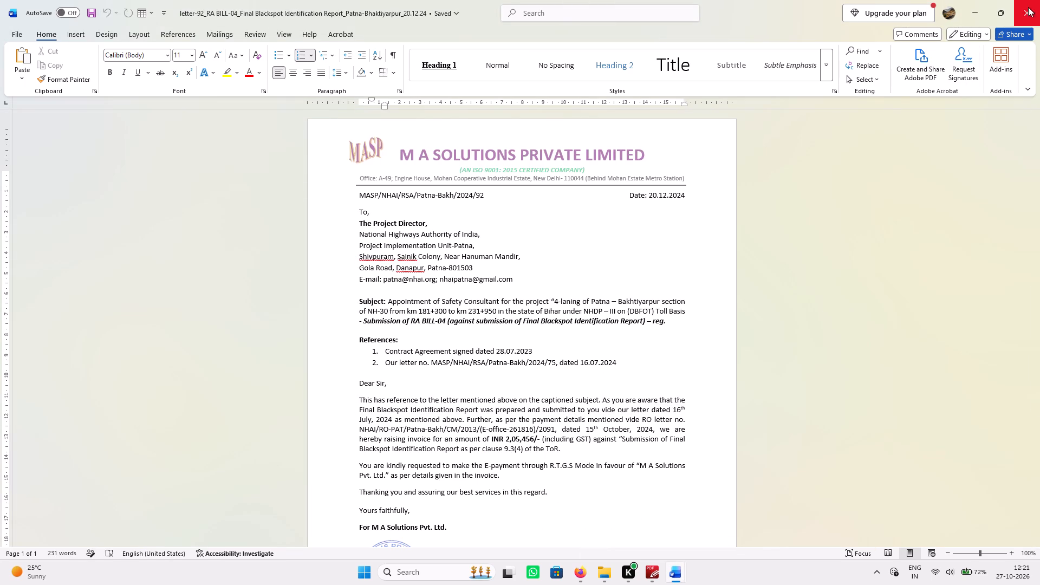
pyautogui.click(1028, 7)
pyautogui.click(200, 116)
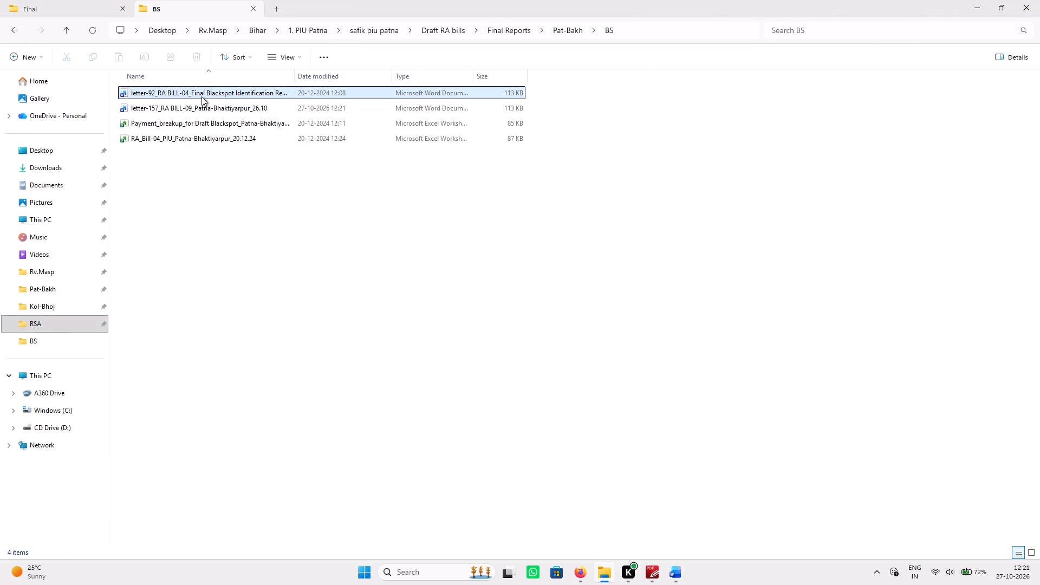
pyautogui.click(201, 96)
pyautogui.press('Delete')
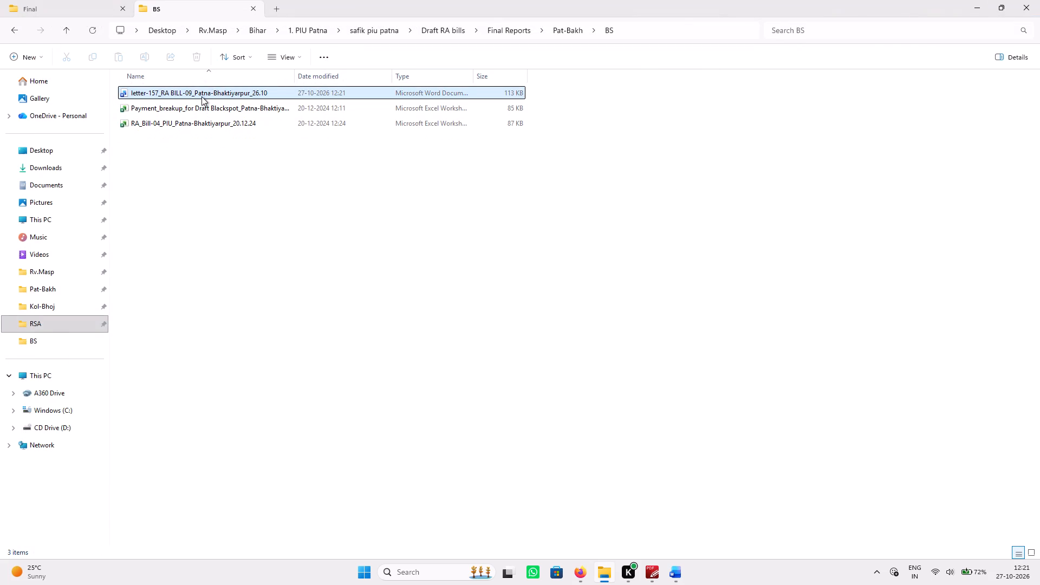
# Rename the letter-157 file in the BS folder to letter-160_RA BILL-09_Patna-Bhaktiyarpur_26.10, saving and closing the open letter so the rename can complete.
pyautogui.rightClick(197, 96)
pyautogui.click(288, 113)
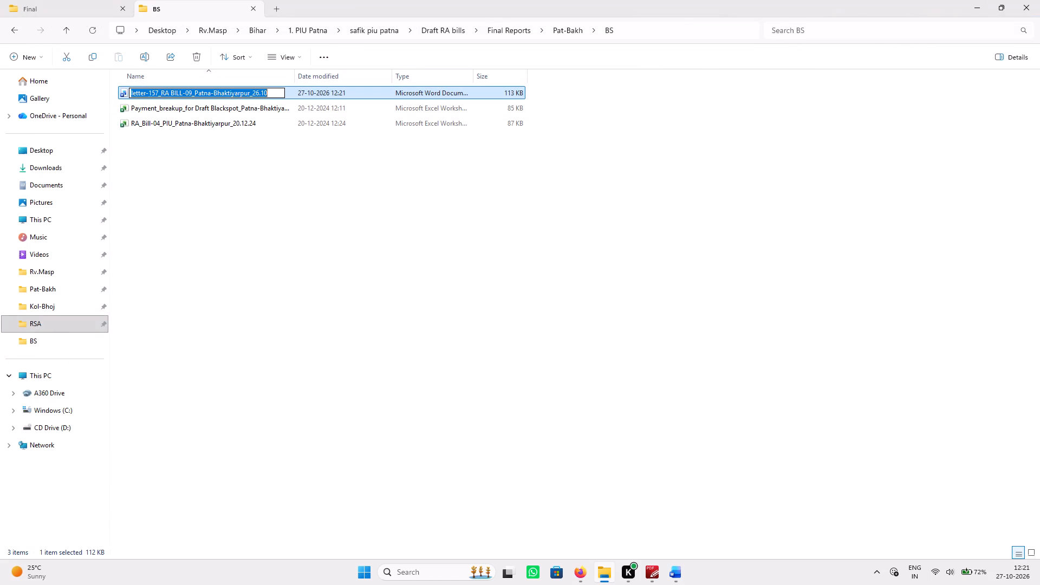
pyautogui.click(156, 93)
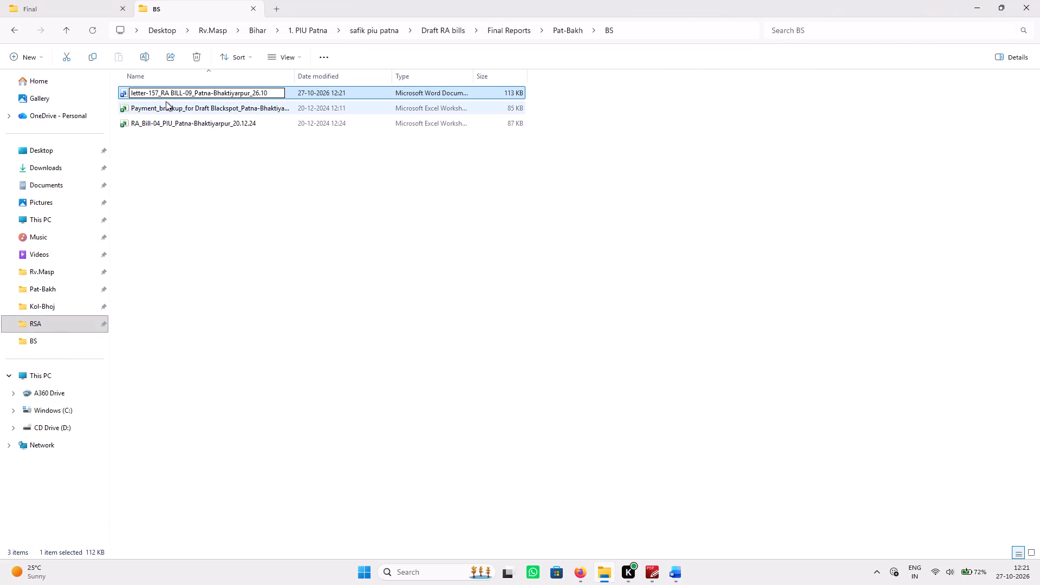
pyautogui.press('Right')
pyautogui.press('BackSpace')
pyautogui.press('BackSpace')
pyautogui.press('BackSpace')
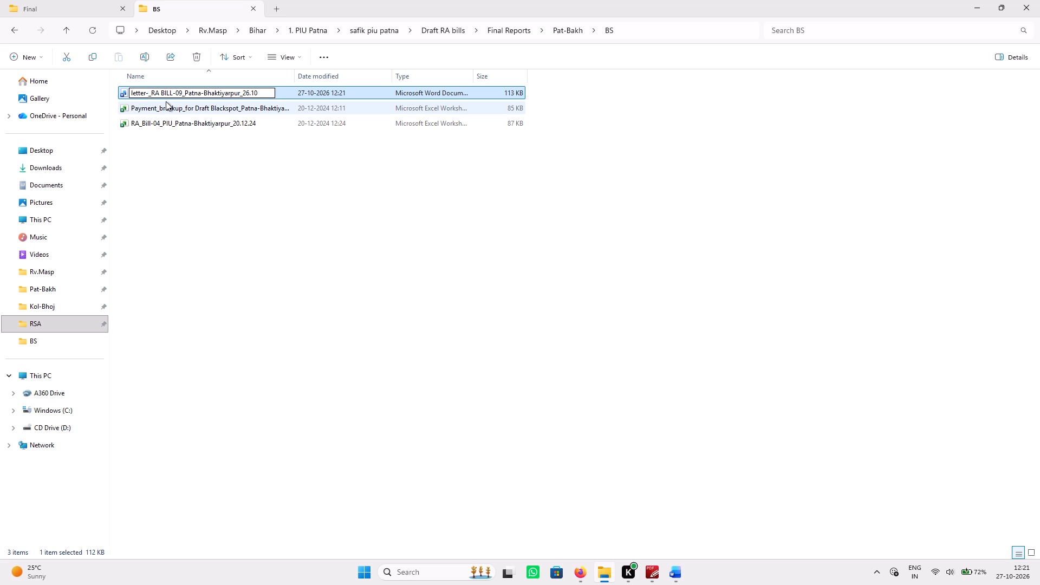
pyautogui.write('160')
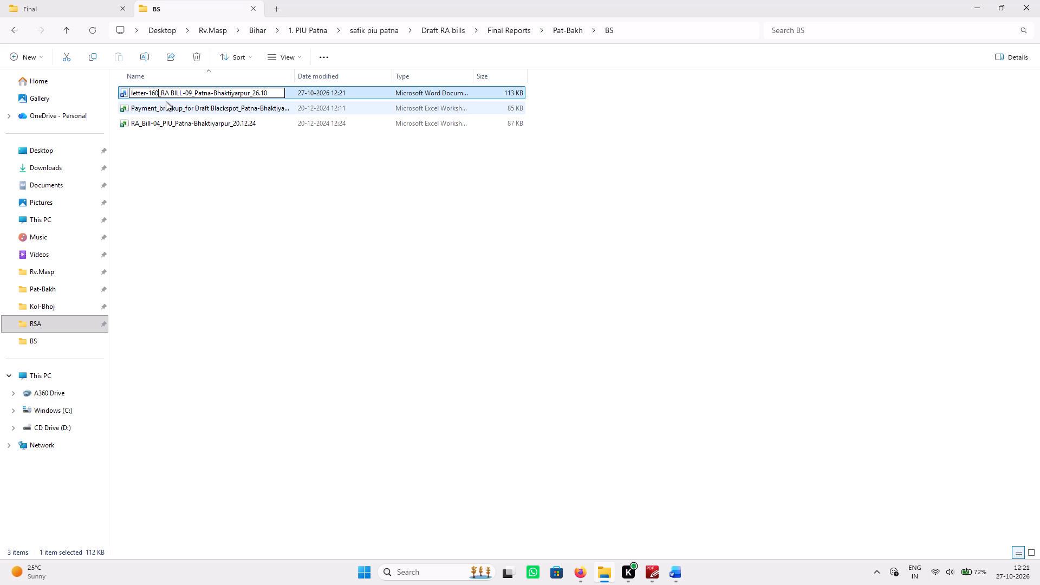
pyautogui.click(197, 170)
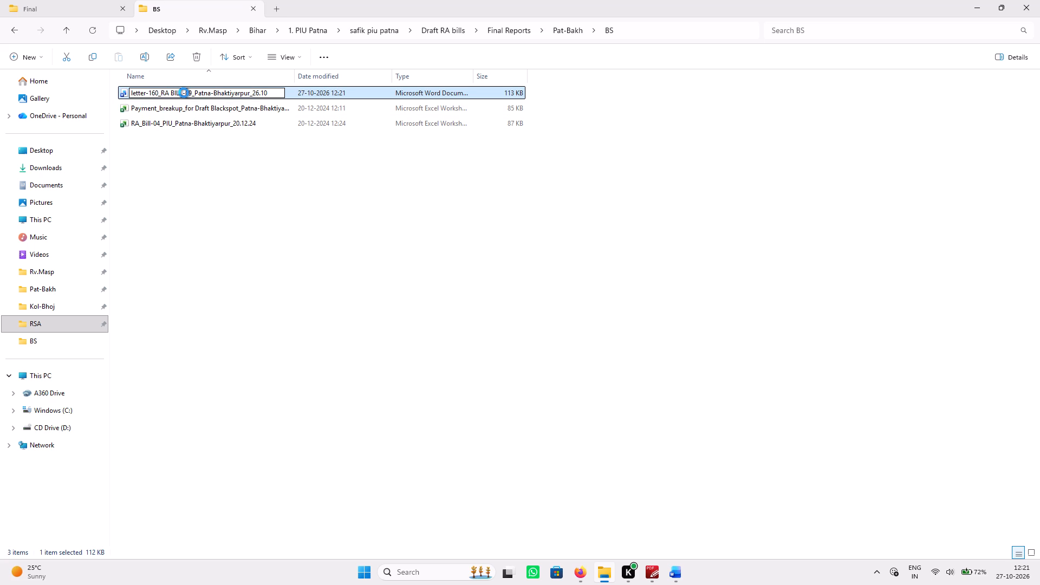
pyautogui.click(562, 322)
pyautogui.click(676, 580)
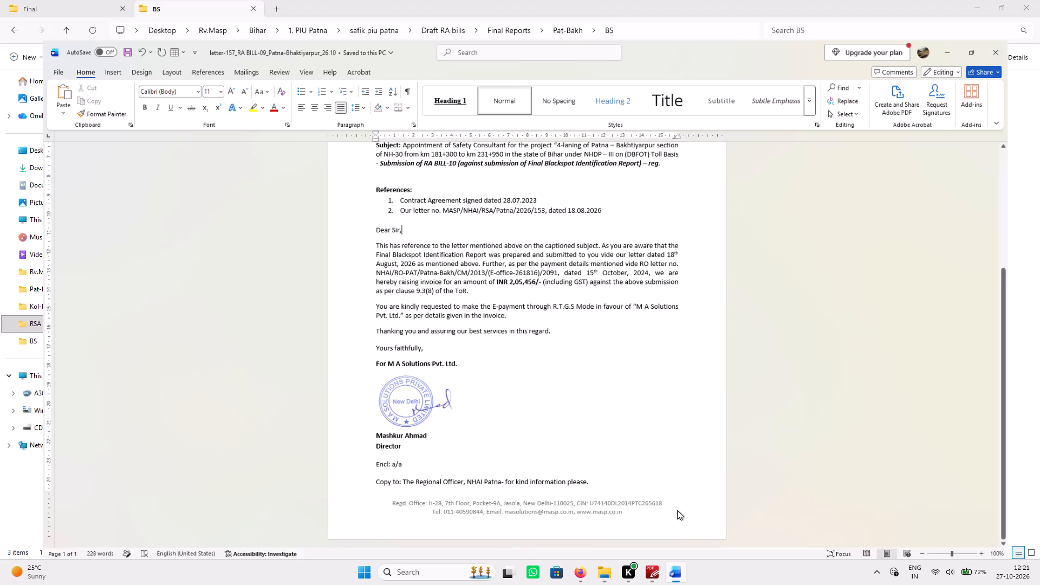
pyautogui.click(14, 40)
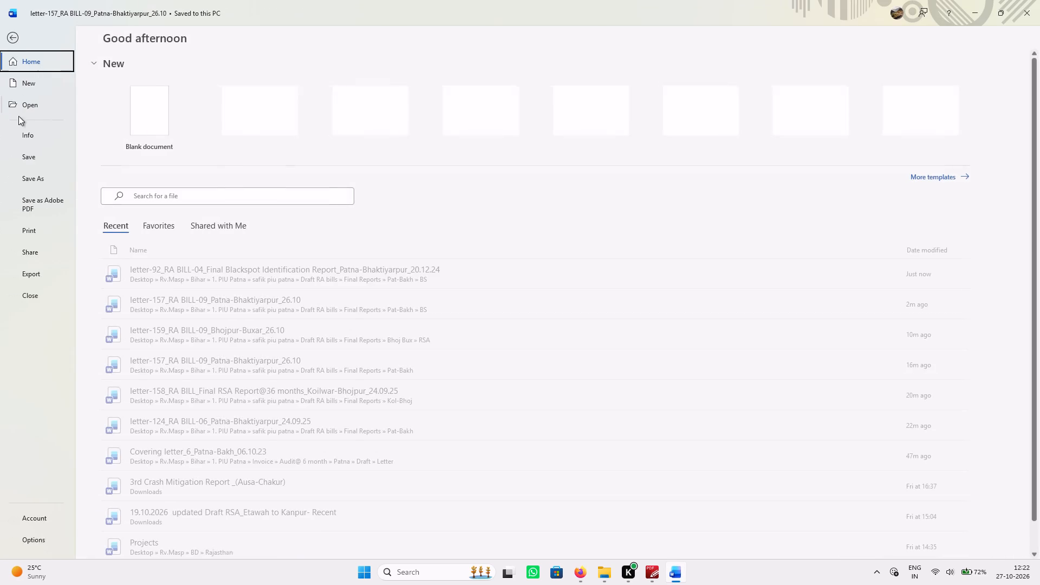
pyautogui.click(28, 150)
pyautogui.click(1039, 0)
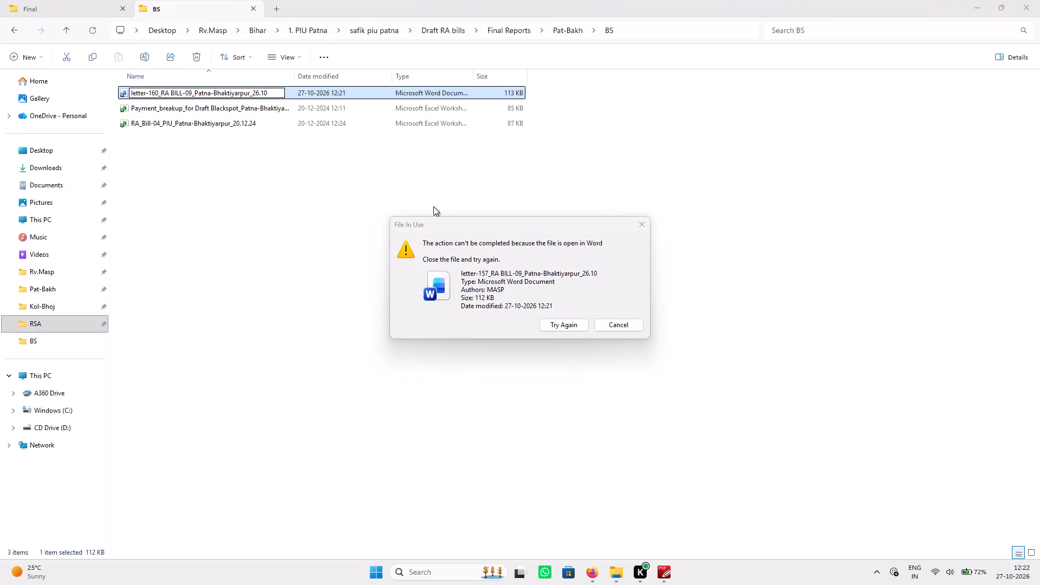
pyautogui.click(557, 324)
pyautogui.click(249, 223)
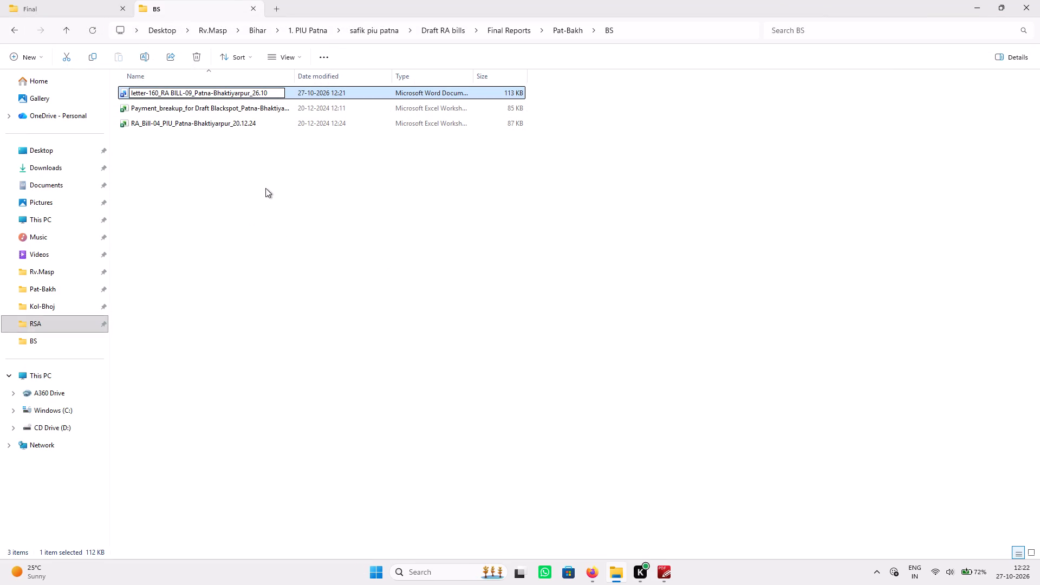
# Open letter-157 from the Pat-Bakh folder and change the earlier letter's date in the first body paragraph to 18th August, 2026.
pyautogui.click(12, 28)
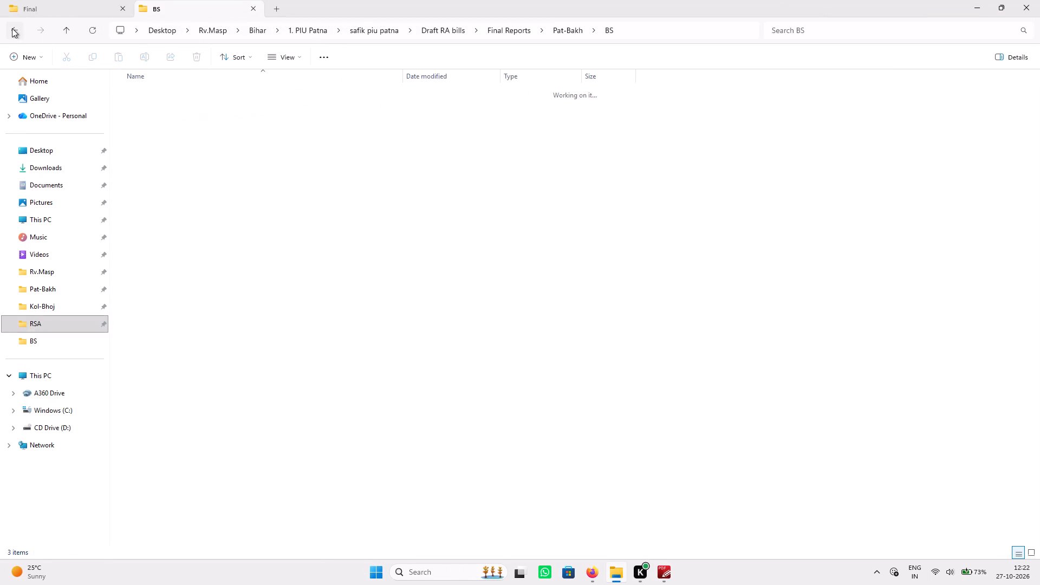
pyautogui.tripleClick(186, 111)
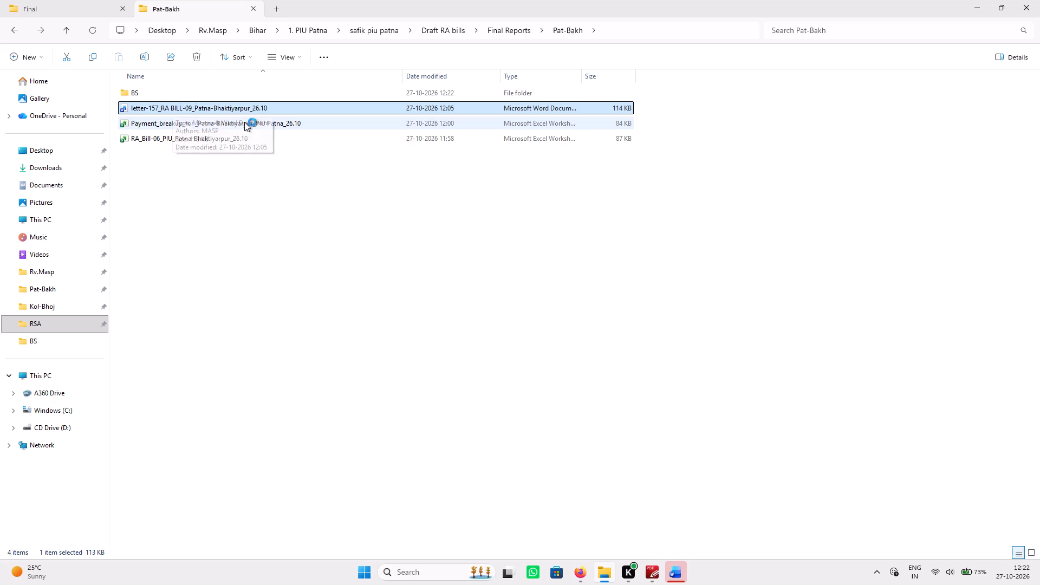
pyautogui.click(668, 577)
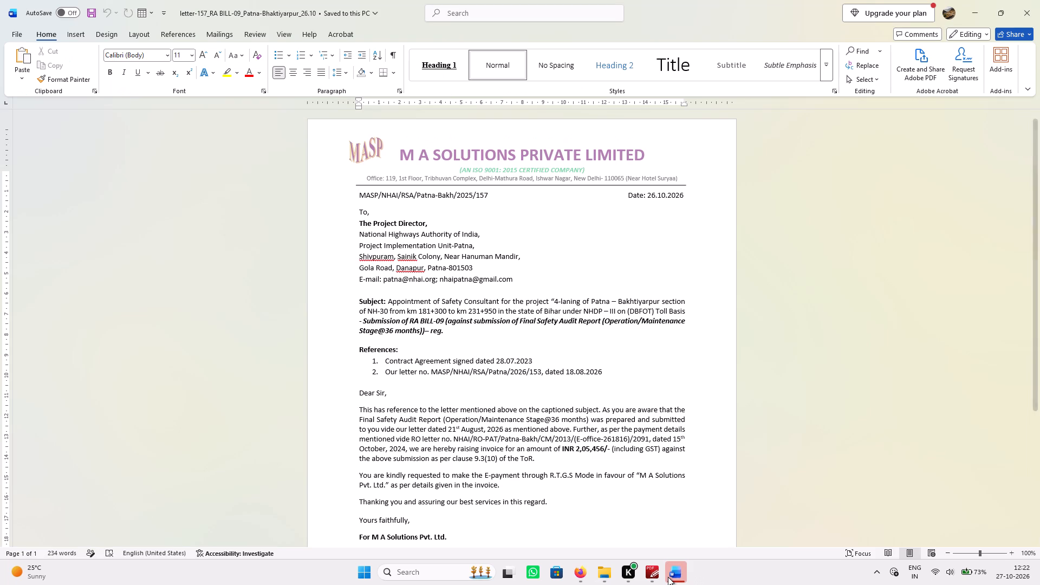
pyautogui.click(454, 430)
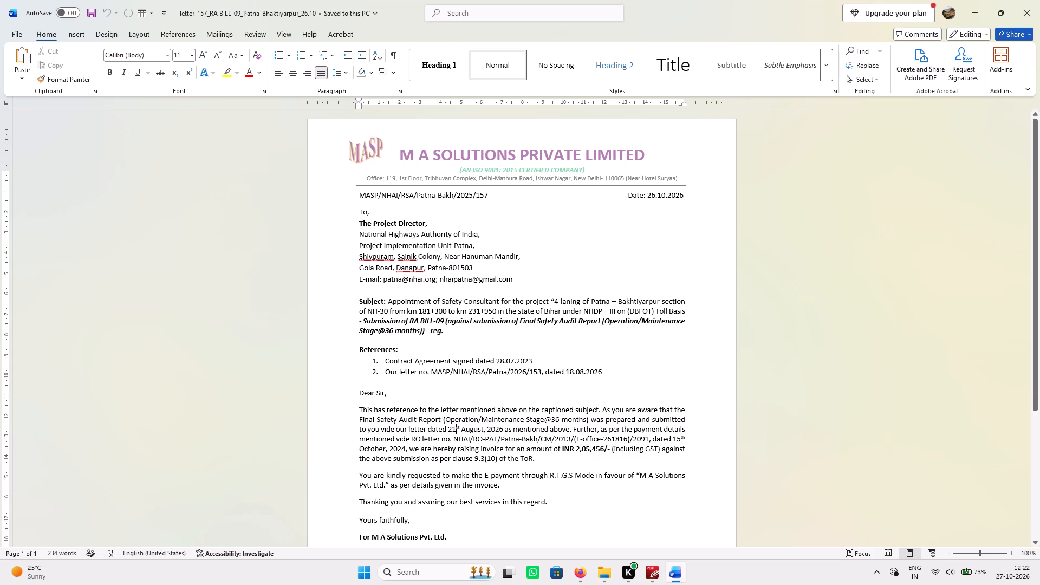
pyautogui.press('BackSpace')
pyautogui.press('BackSpace')
pyautogui.write('18th')
pyautogui.press('space')
pyautogui.press('Delete')
pyautogui.press('Delete')
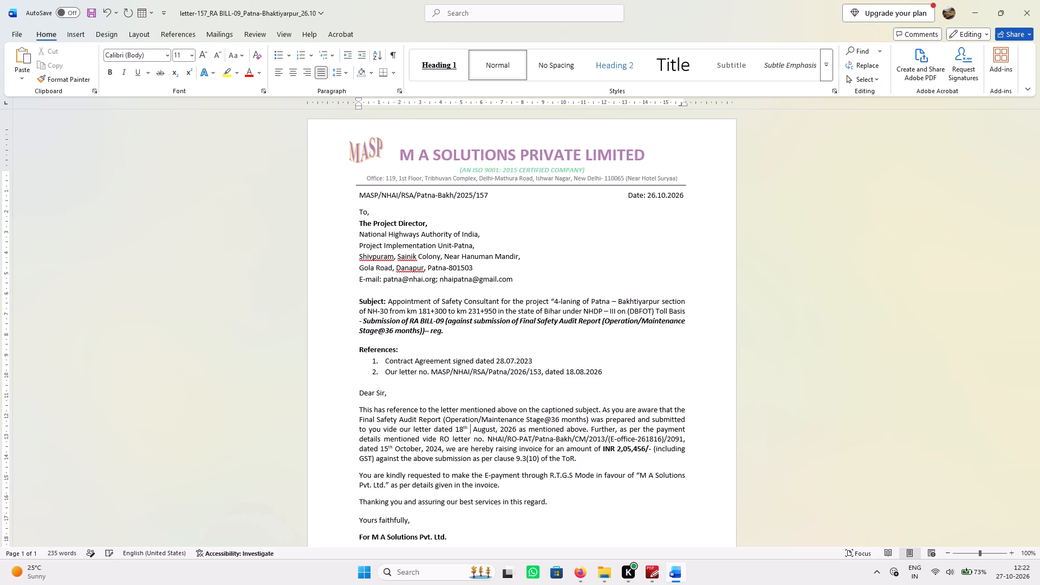
pyautogui.press('Delete')
# Save and close the corrected letter-157.
pyautogui.click(473, 450)
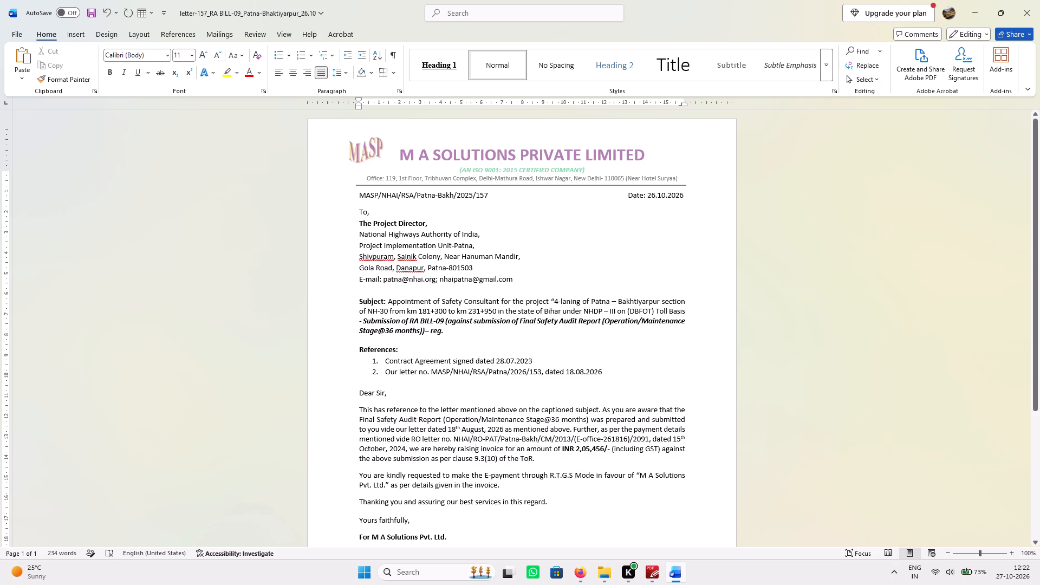
pyautogui.scroll(-1, 617, 440)
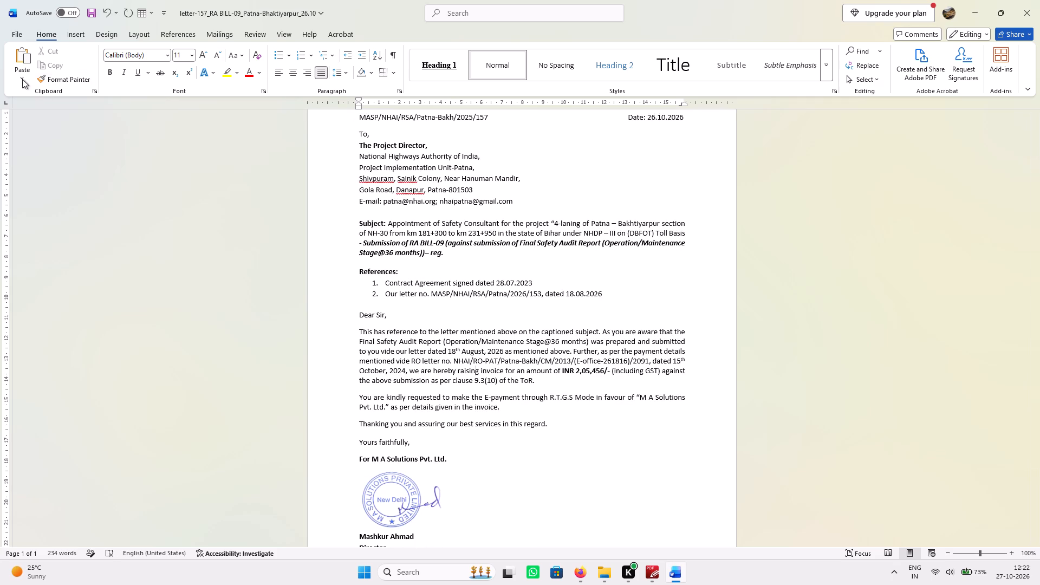
pyautogui.click(17, 36)
pyautogui.click(28, 157)
pyautogui.click(1039, 0)
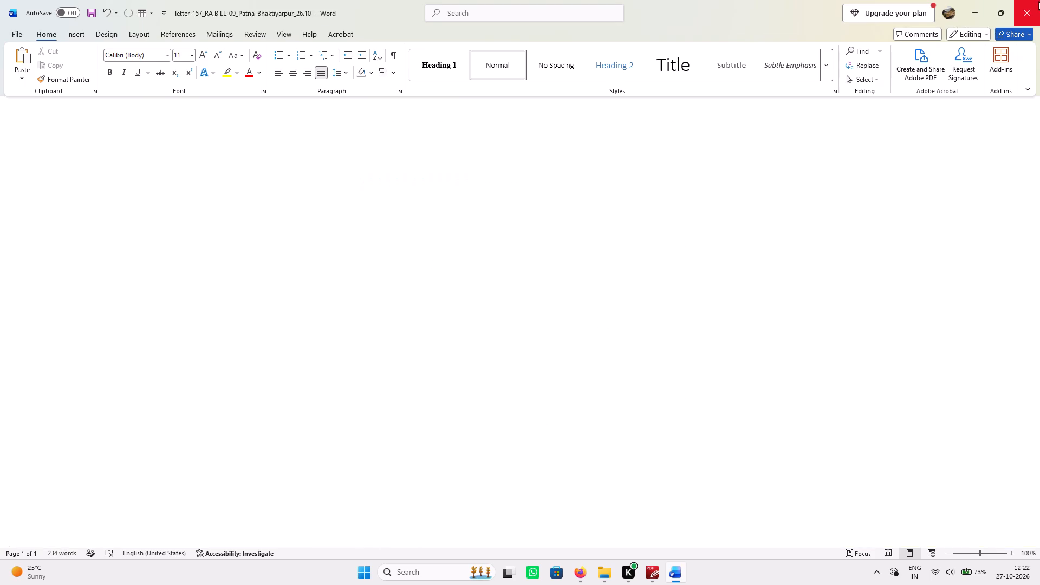
# Open the draft blackspot payment breakup workbook from the BS folder and remove the fill from the item 9.3 (4) row.
pyautogui.doubleClick(155, 91)
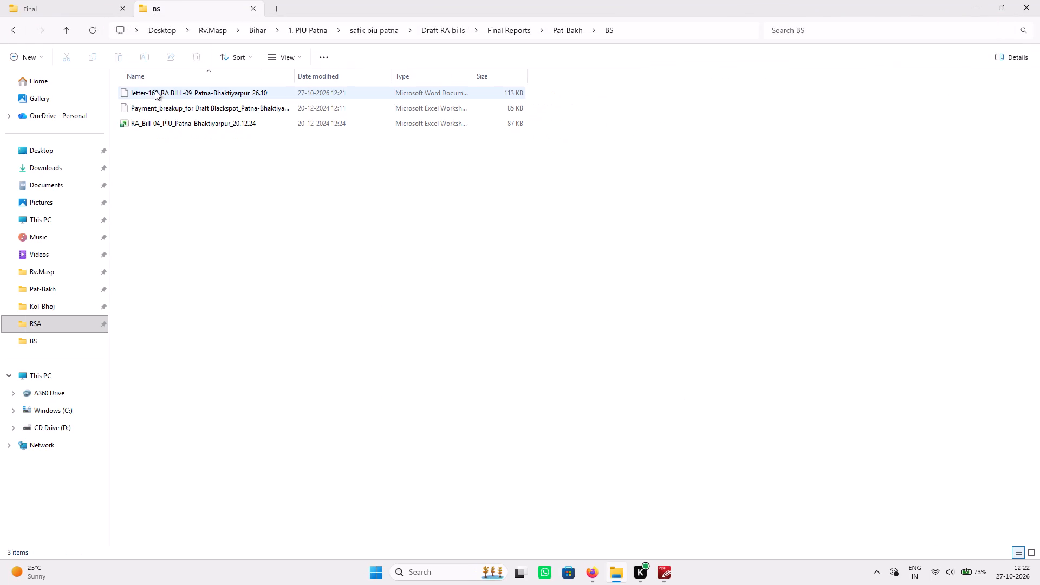
pyautogui.click(177, 121)
pyautogui.doubleClick(179, 110)
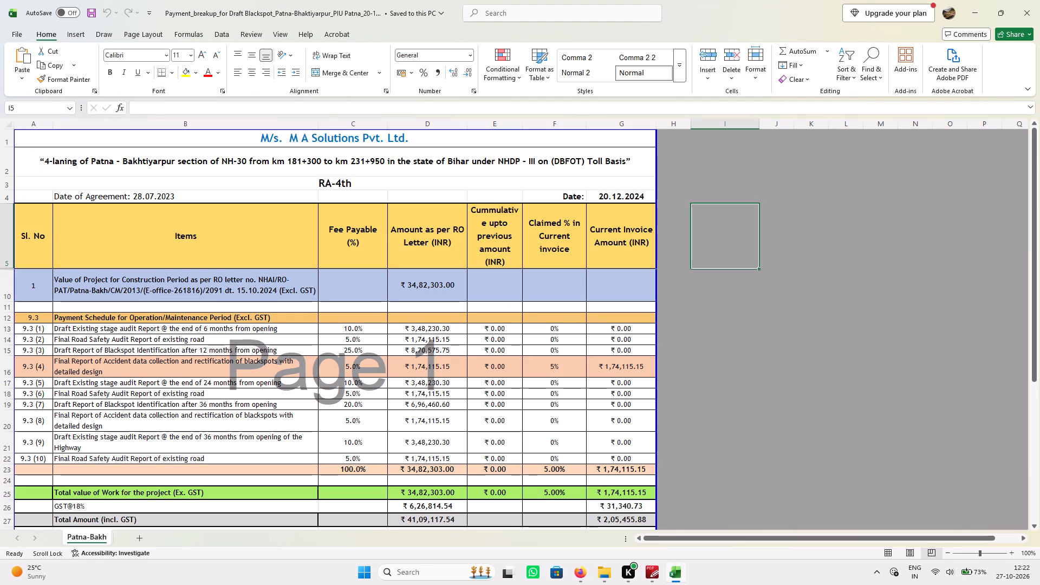
pyautogui.click(133, 444)
pyautogui.moveTo(40, 369); pyautogui.dragTo(520, 369)
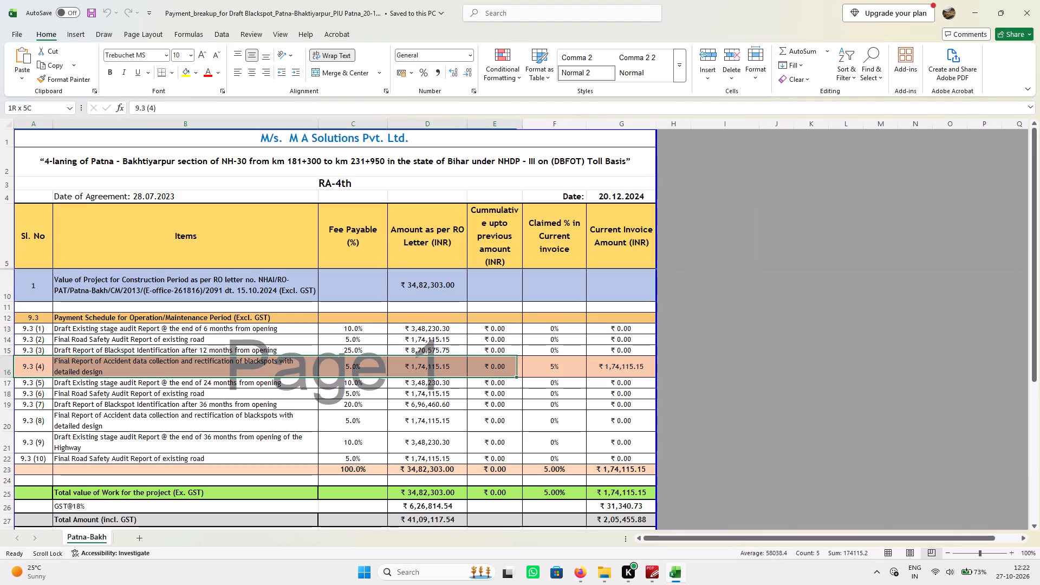
pyautogui.moveTo(520, 369); pyautogui.dragTo(613, 368)
pyautogui.click(113, 75)
pyautogui.click(113, 75)
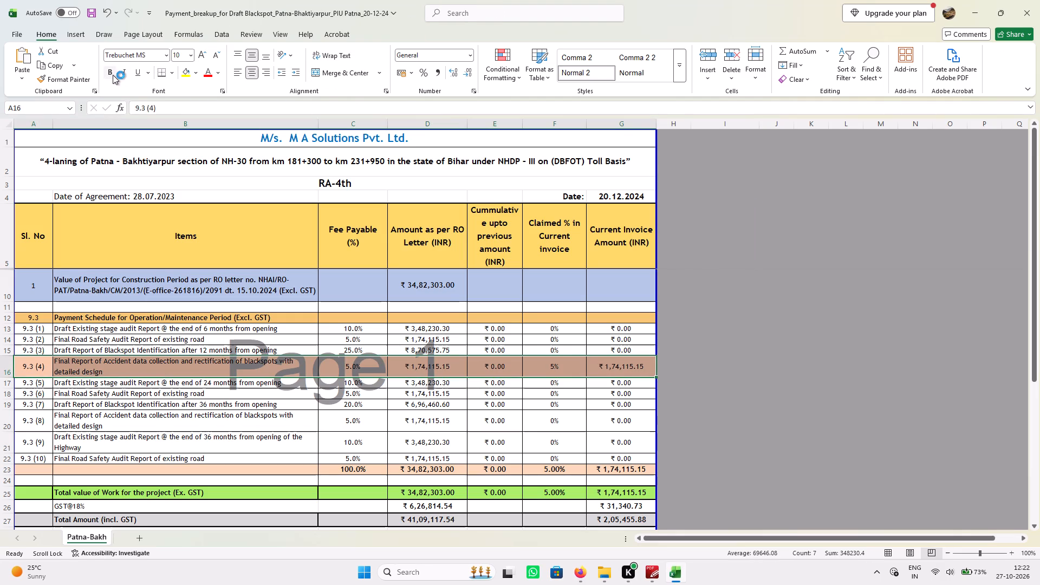
pyautogui.click(198, 73)
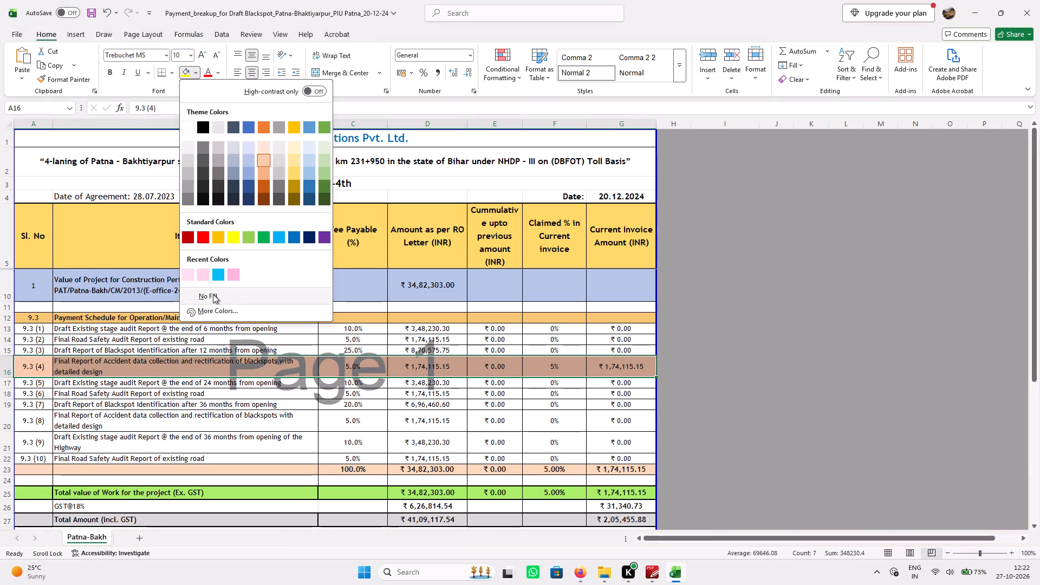
pyautogui.click(213, 294)
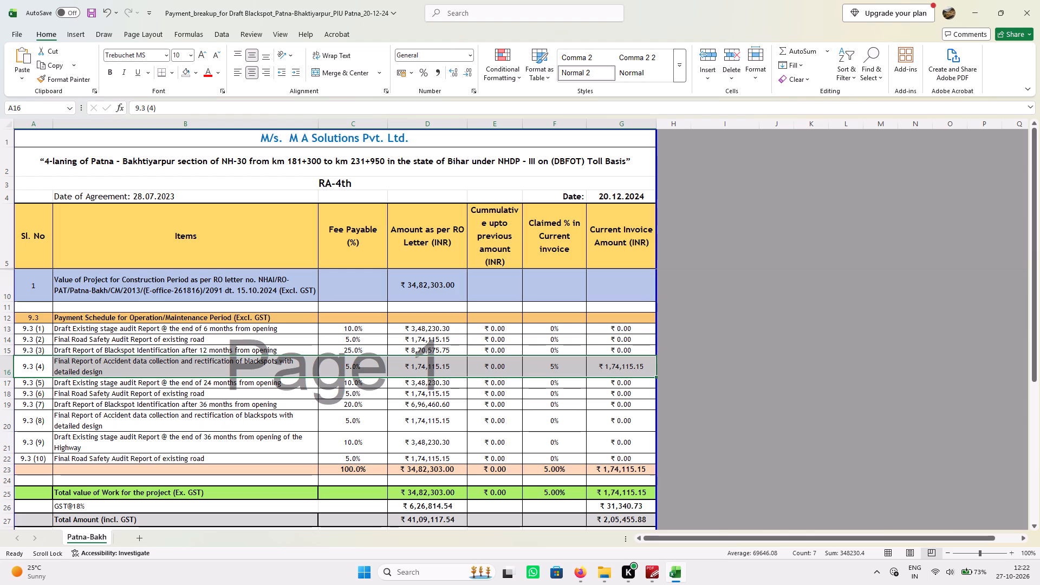
# Set the claimed percentage in the current invoice to 5% for item 9.3 (8) and 0% for item 9.3 (4).
pyautogui.click(98, 421)
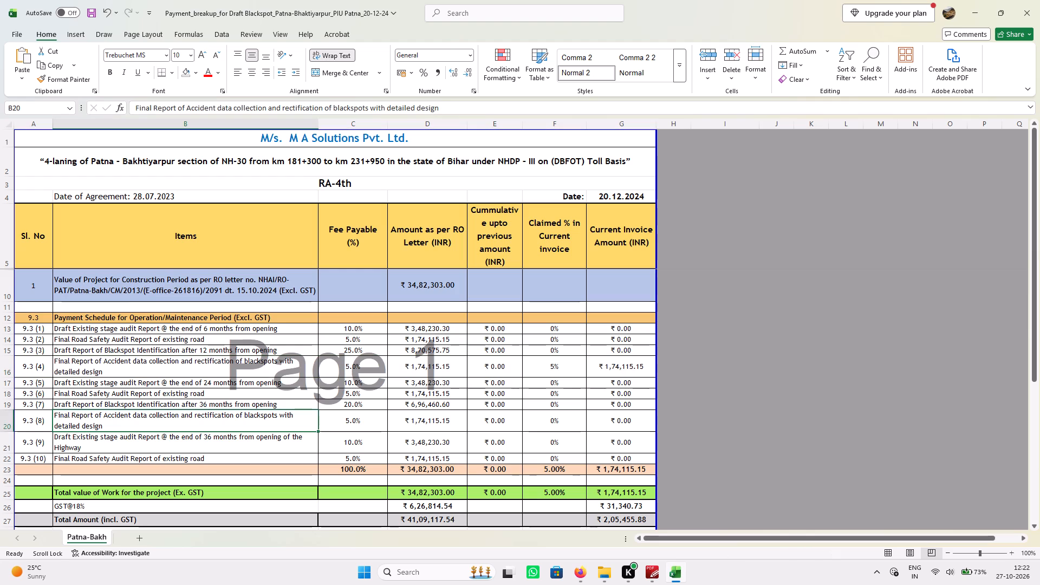
pyautogui.click(548, 422)
pyautogui.press('5')
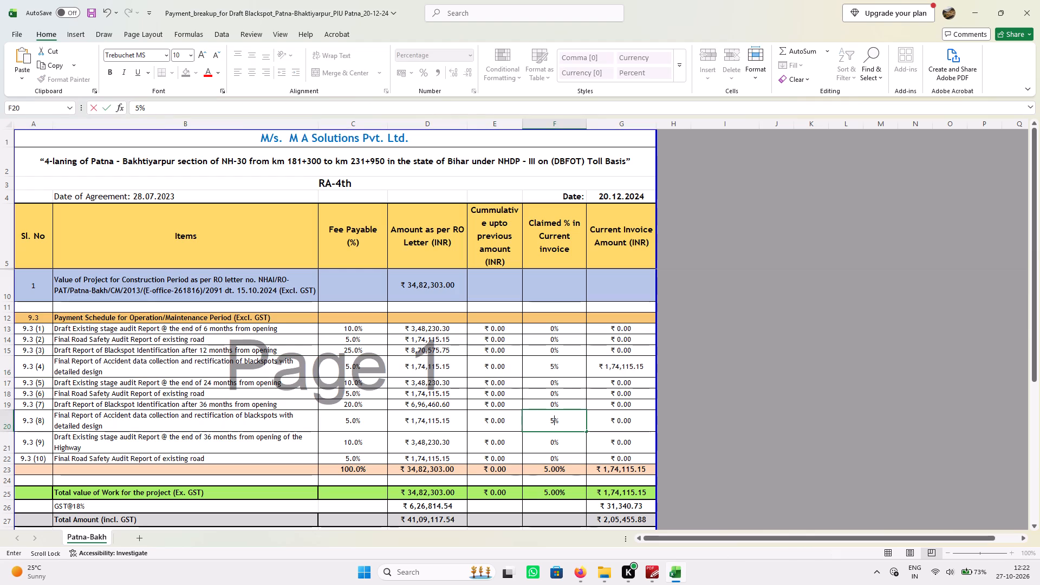
pyautogui.click(433, 427)
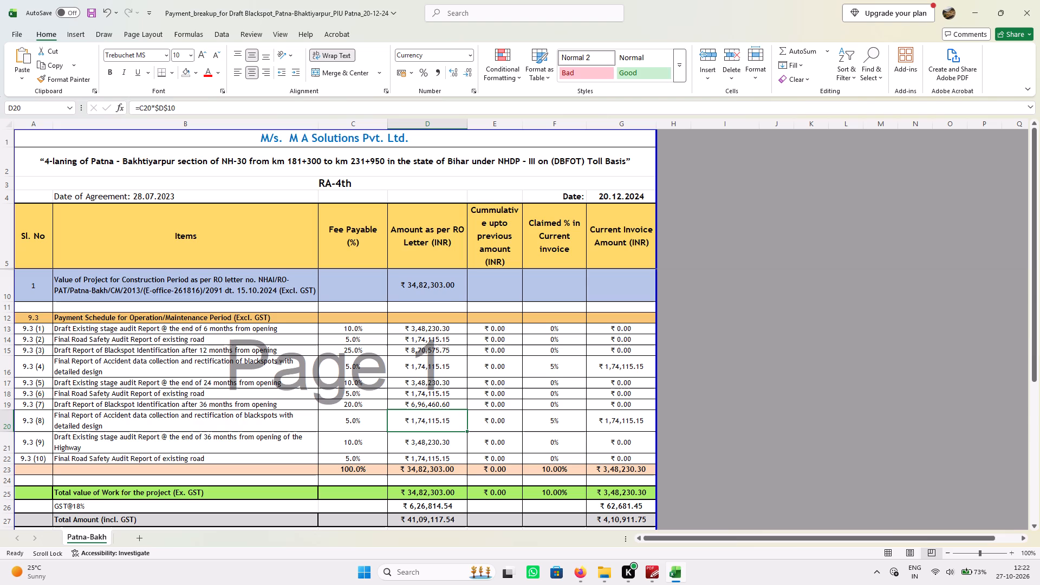
pyautogui.click(556, 374)
pyautogui.press('0')
pyautogui.click(529, 403)
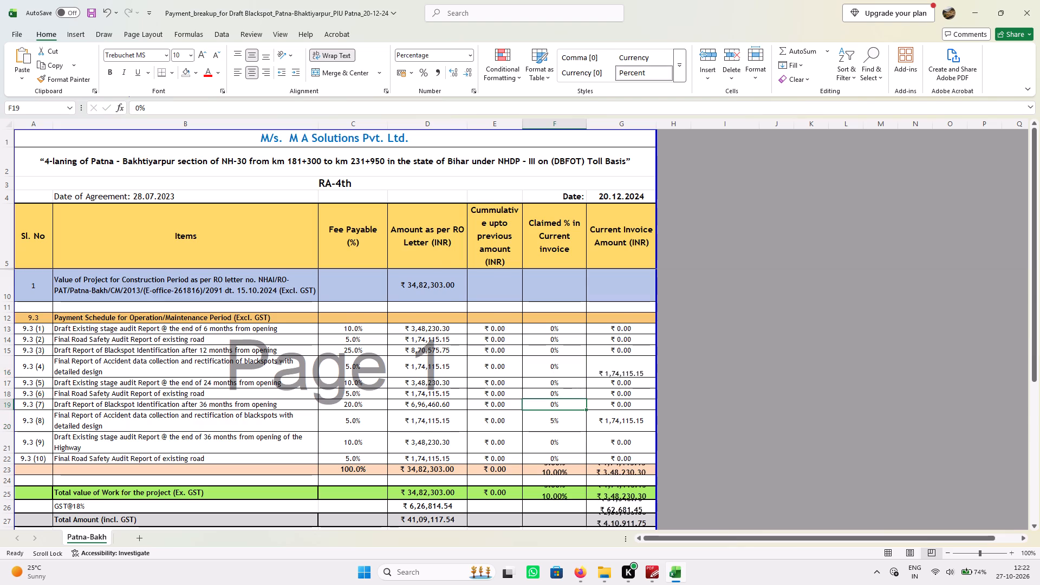
# Make the item 9.3 (8) row bold and fill it with grey across all table columns.
pyautogui.scroll(-1, 579, 403)
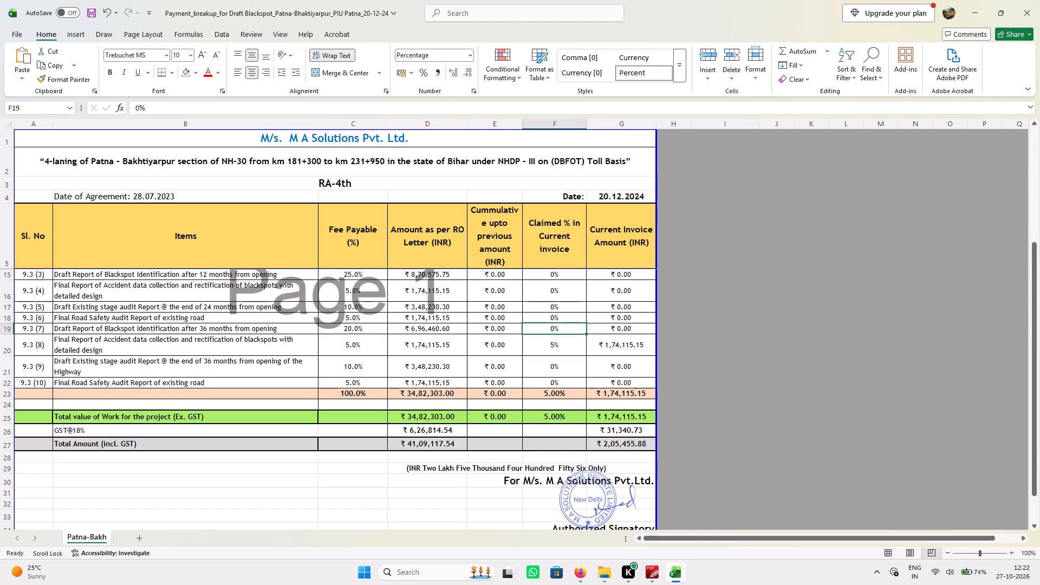
pyautogui.moveTo(38, 385); pyautogui.dragTo(464, 391)
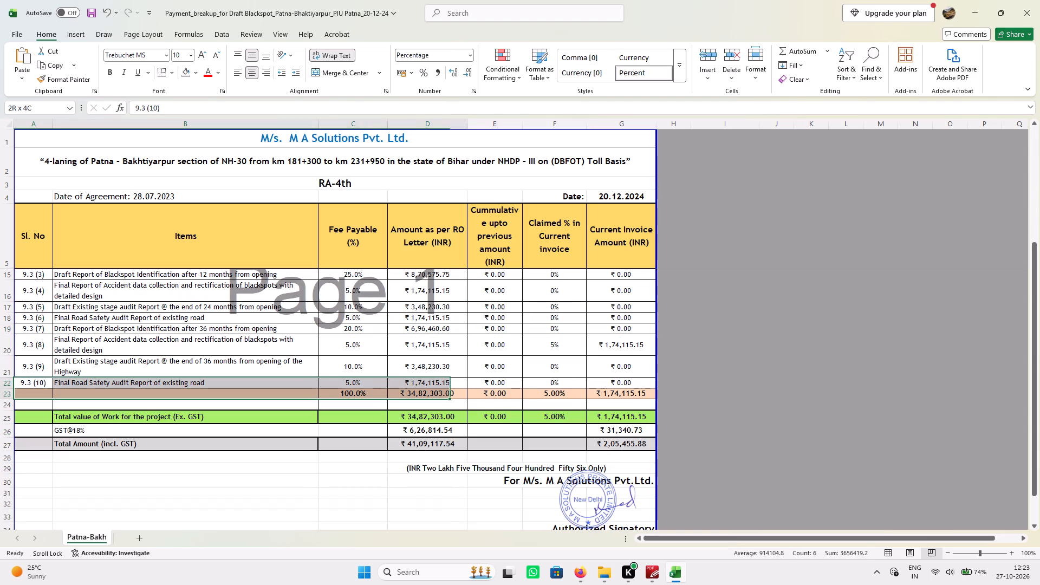
pyautogui.moveTo(464, 391); pyautogui.dragTo(608, 383)
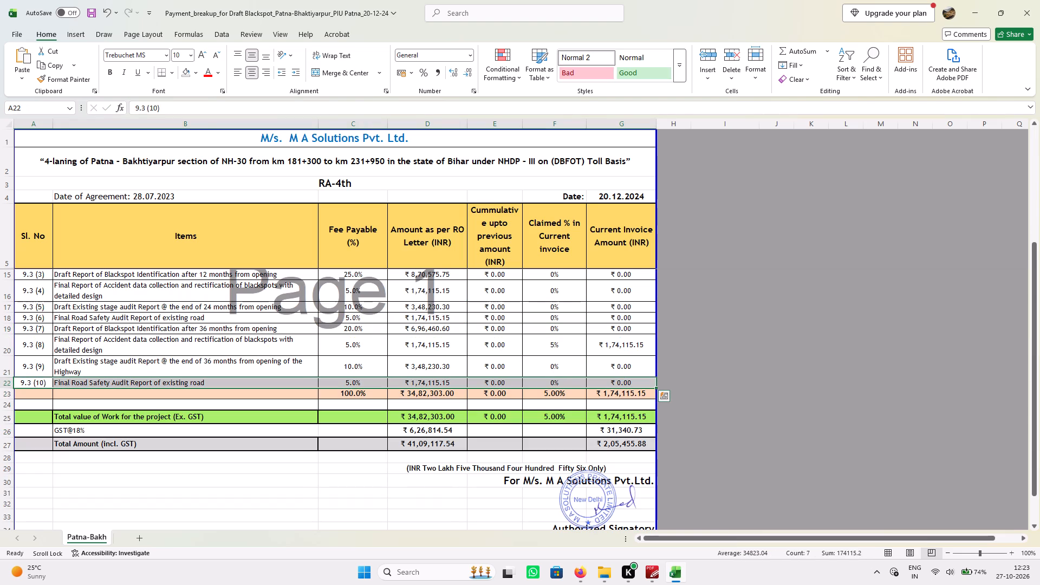
pyautogui.moveTo(34, 346); pyautogui.dragTo(597, 355)
pyautogui.hotkey('ctrl', 'b')
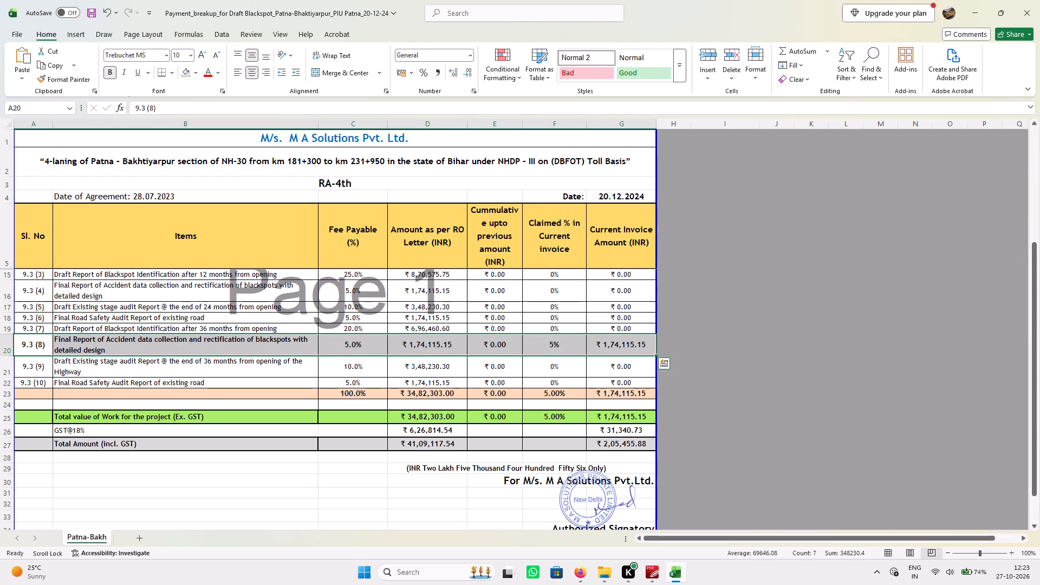
pyautogui.click(198, 70)
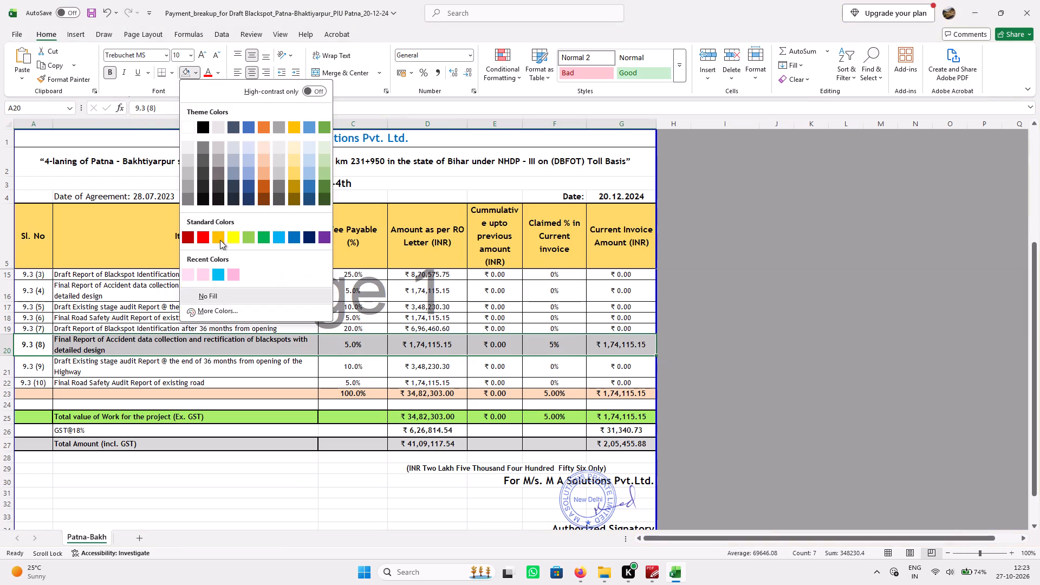
pyautogui.click(279, 128)
pyautogui.click(426, 329)
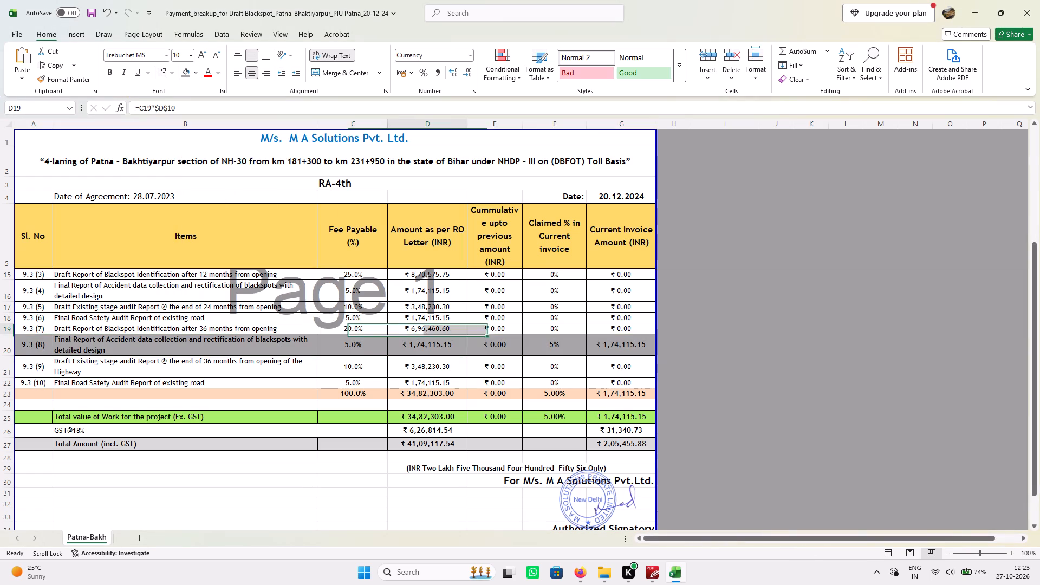
# Update the payment breakup heading to RA-10th and its date to 26.10.2026.
pyautogui.tripleClick(356, 185)
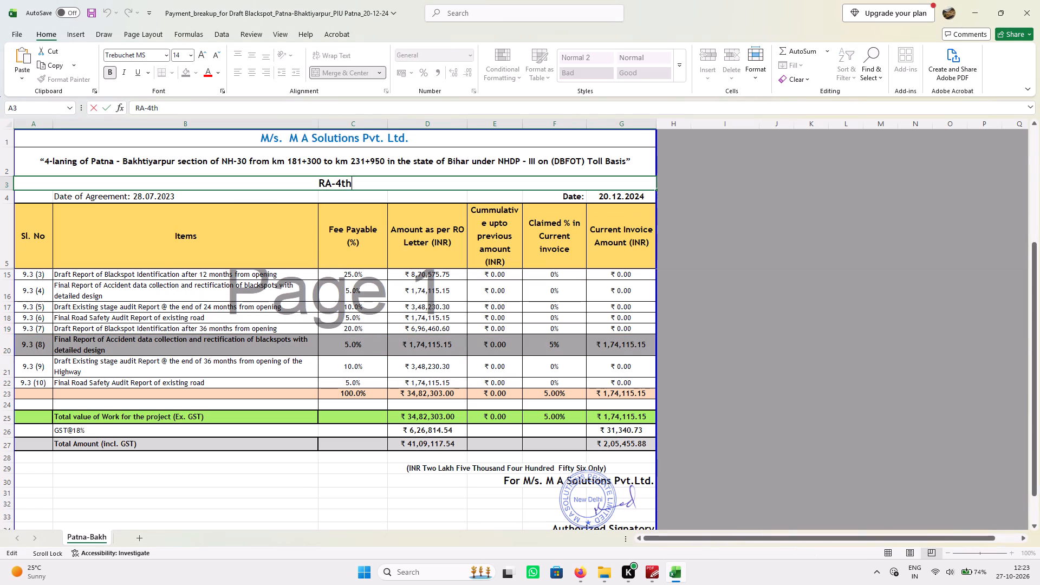
pyautogui.click(341, 184)
pyautogui.press('BackSpace')
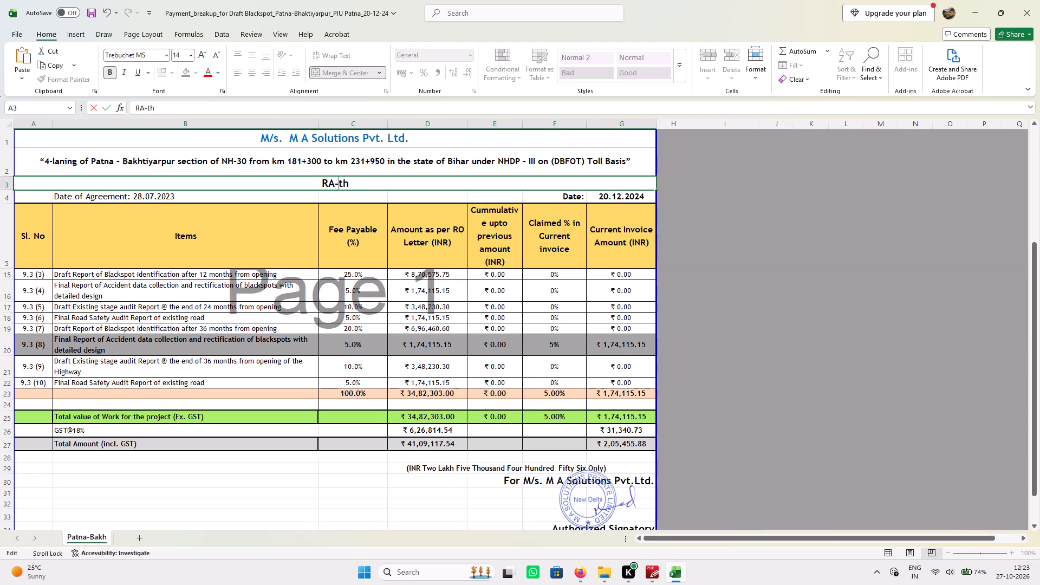
pyautogui.write('10')
pyautogui.click(604, 196)
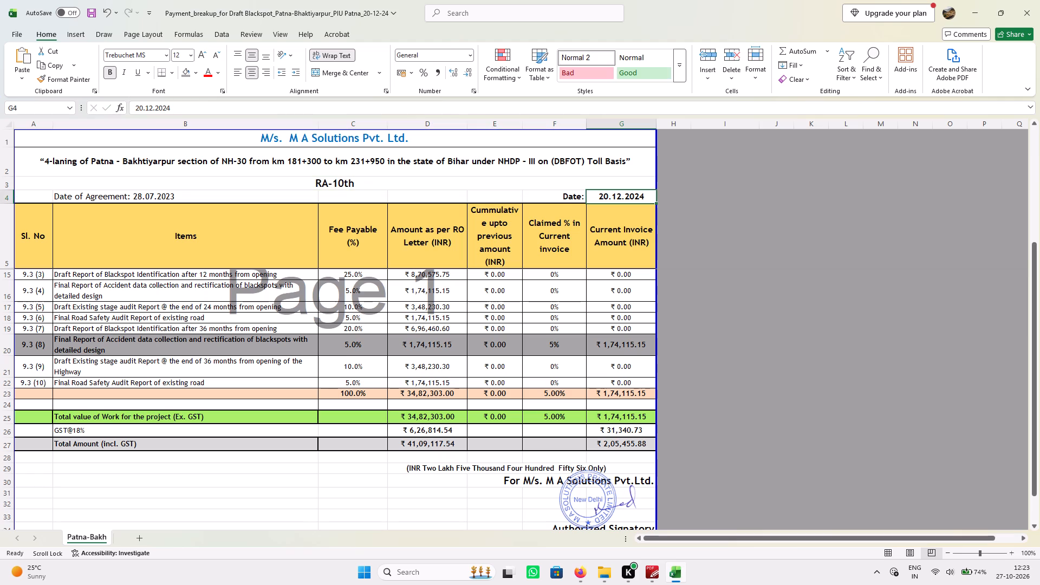
pyautogui.write('26.10.2026')
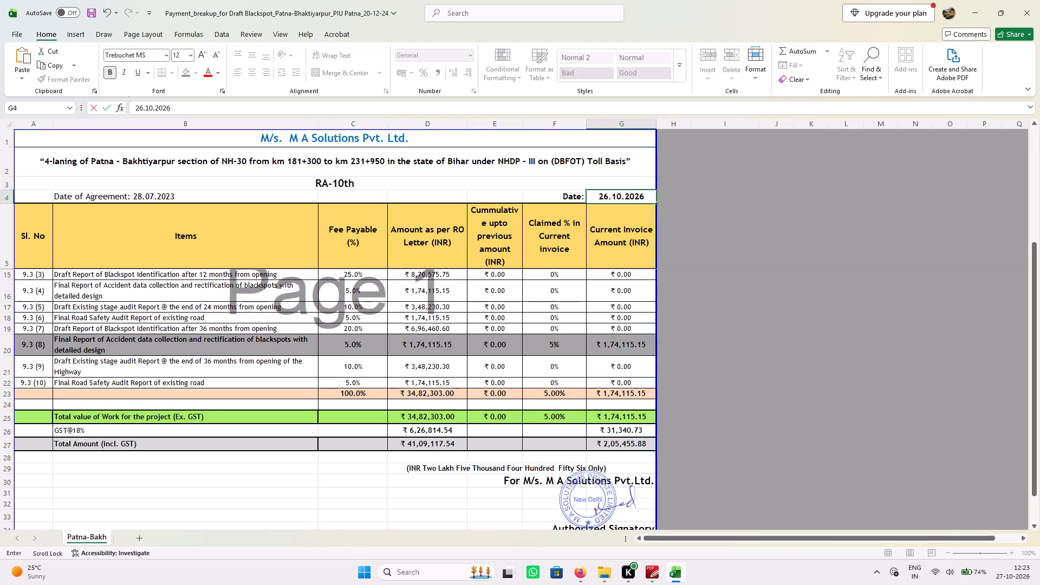
# Widen the cumulative previous amount column slightly so the word "Cummulative" in its heading fits on one line.
pyautogui.click(368, 221)
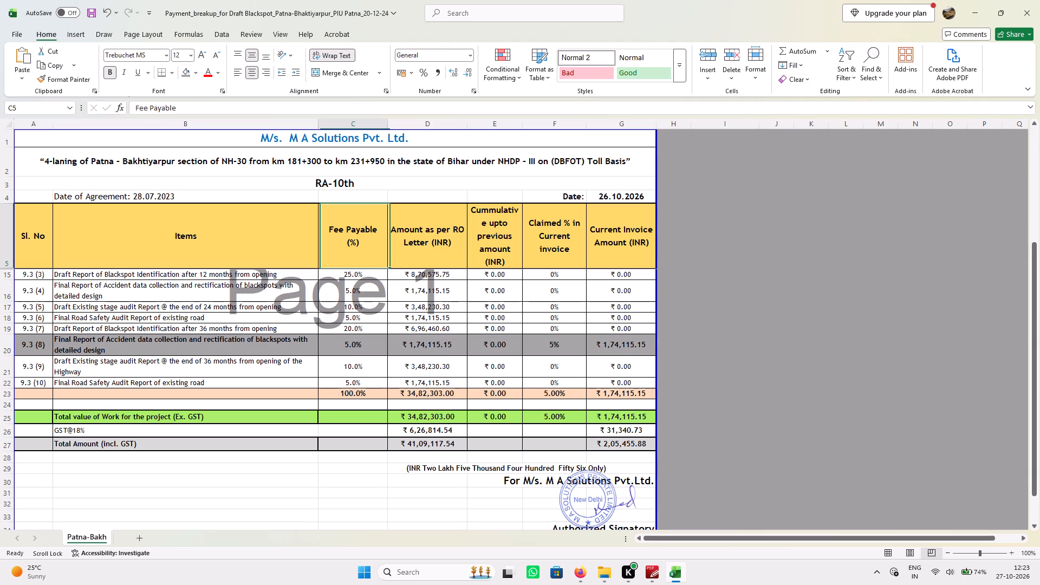
pyautogui.click(346, 225)
pyautogui.click(451, 233)
pyautogui.click(490, 233)
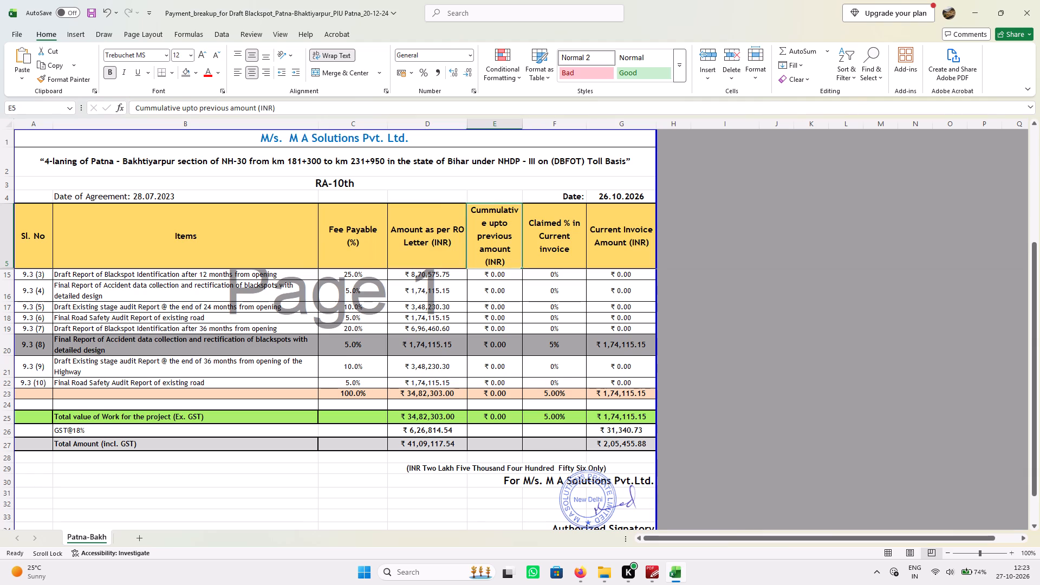
pyautogui.moveTo(523, 120); pyautogui.dragTo(528, 124)
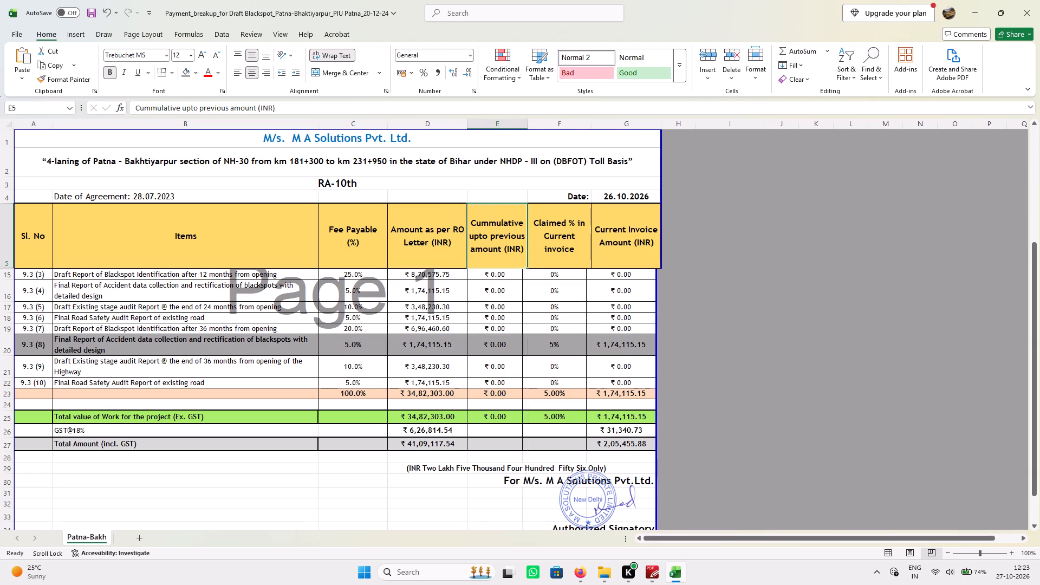
# Review the company name, project title, bill number, agreement and bill dates, and the table's column headings for correctness.
pyautogui.click(541, 258)
pyautogui.click(622, 244)
pyautogui.click(561, 234)
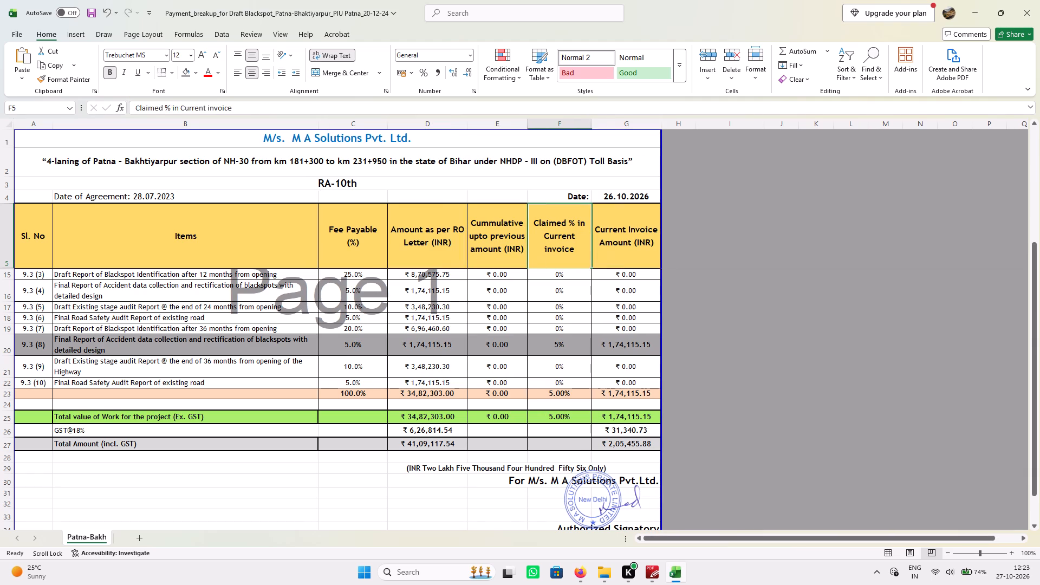
pyautogui.click(504, 235)
pyautogui.click(440, 234)
pyautogui.click(356, 232)
pyautogui.click(219, 234)
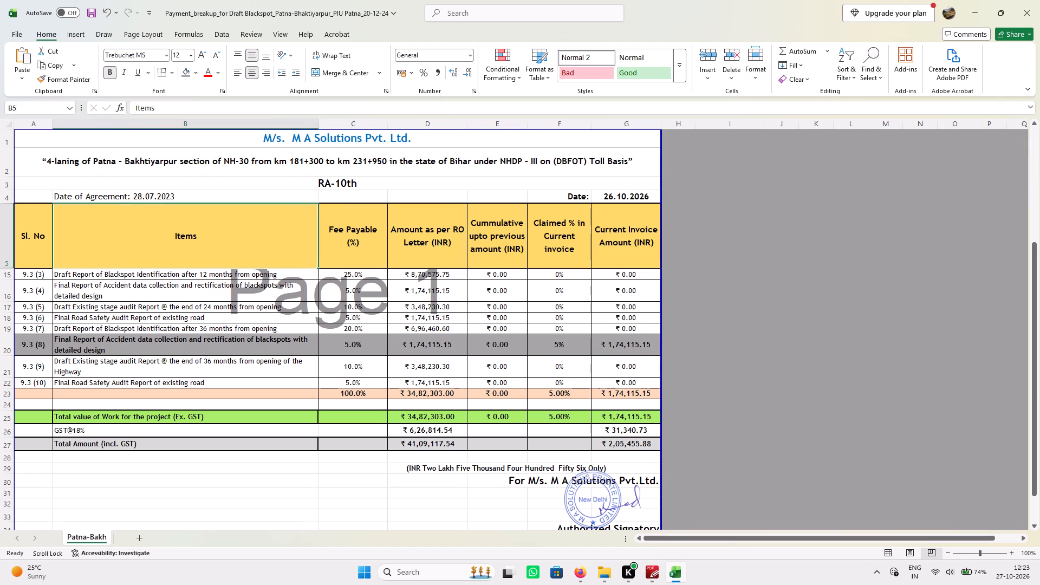
pyautogui.click(32, 235)
pyautogui.click(39, 197)
pyautogui.click(87, 197)
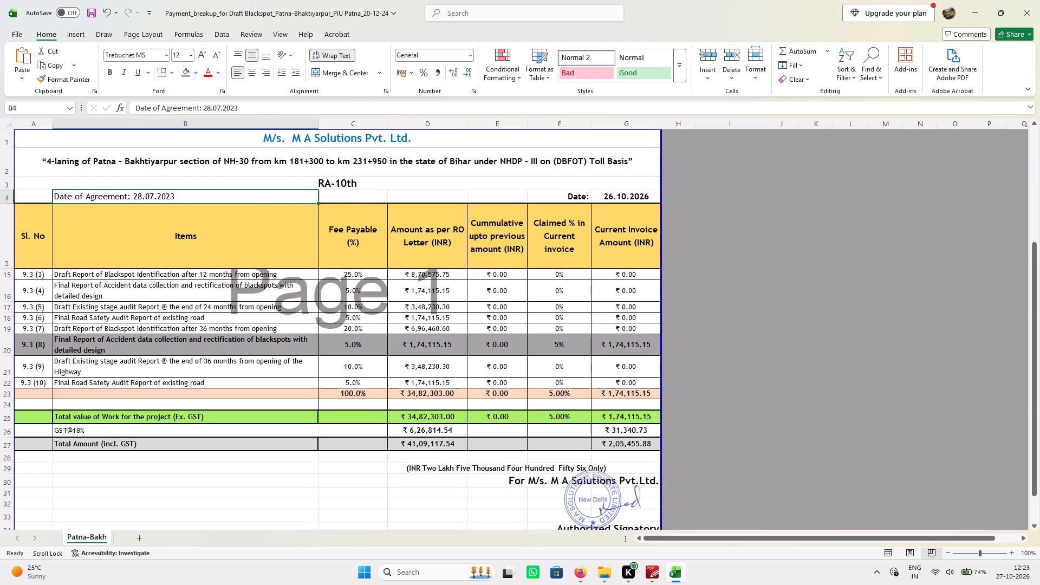
pyautogui.click(346, 182)
pyautogui.click(574, 195)
pyautogui.click(610, 194)
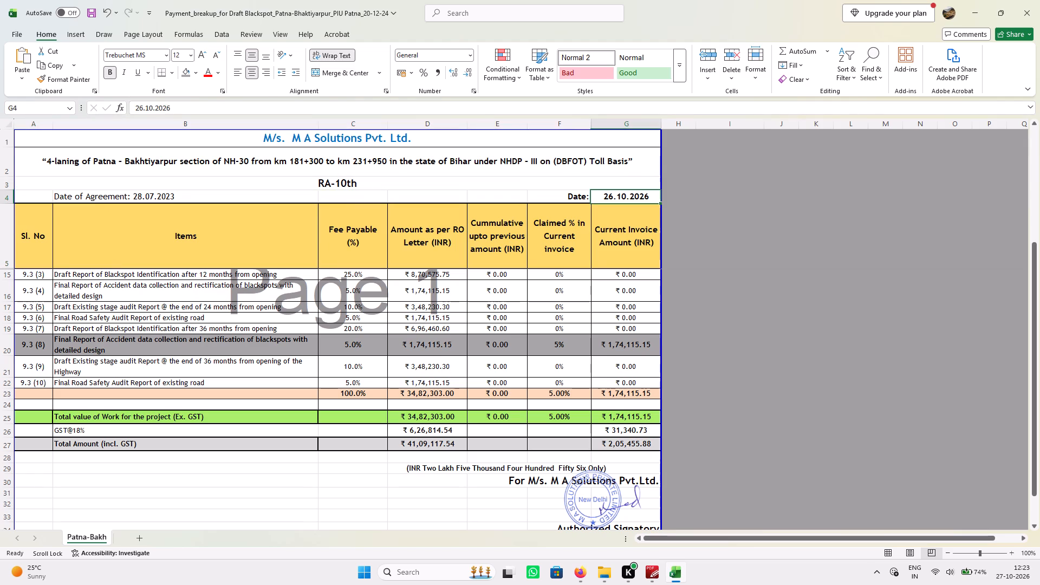
pyautogui.click(530, 167)
pyautogui.click(329, 139)
pyautogui.click(331, 161)
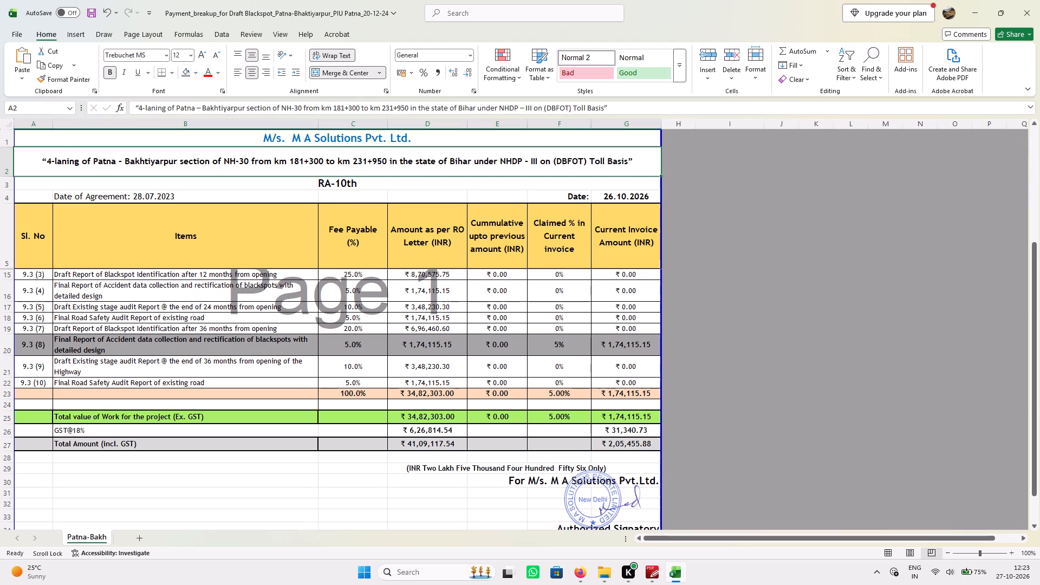
pyautogui.click(337, 188)
pyautogui.click(146, 197)
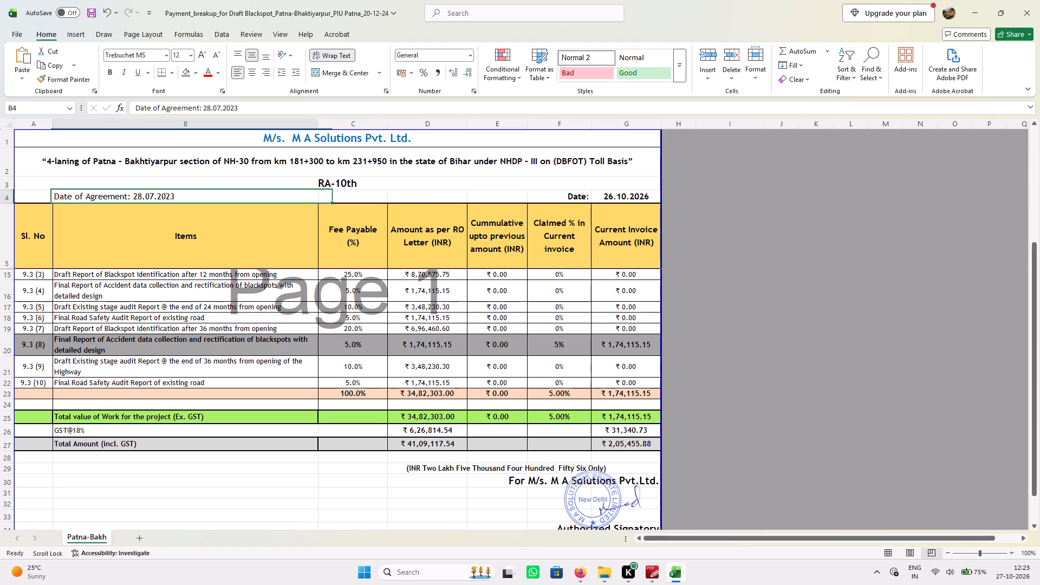
pyautogui.click(564, 197)
pyautogui.click(627, 198)
pyautogui.click(616, 223)
pyautogui.click(546, 225)
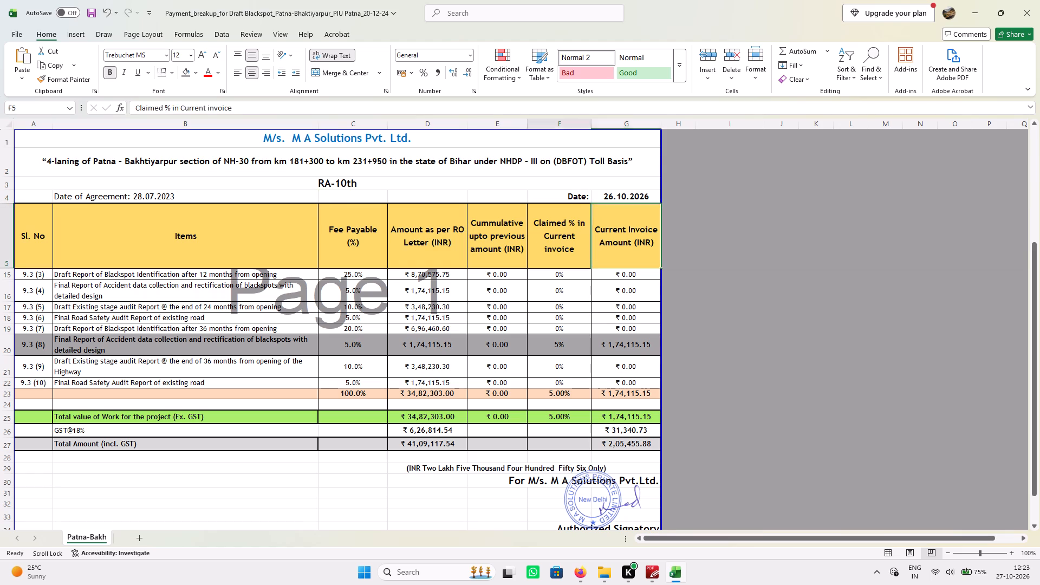
pyautogui.click(479, 228)
pyautogui.click(425, 229)
pyautogui.click(361, 232)
pyautogui.click(249, 237)
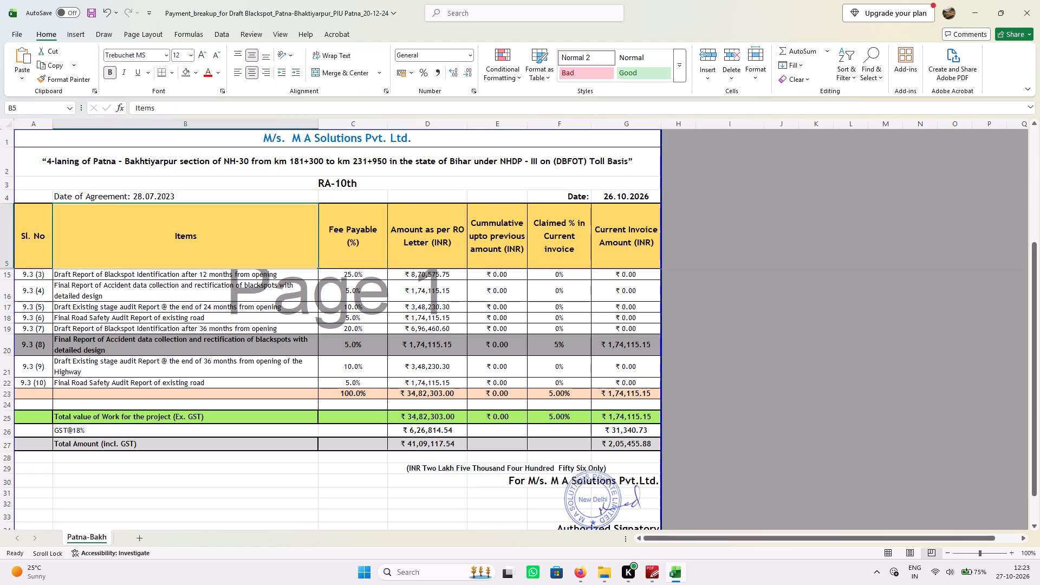
pyautogui.click(36, 237)
pyautogui.click(132, 237)
pyautogui.click(358, 239)
pyautogui.click(424, 237)
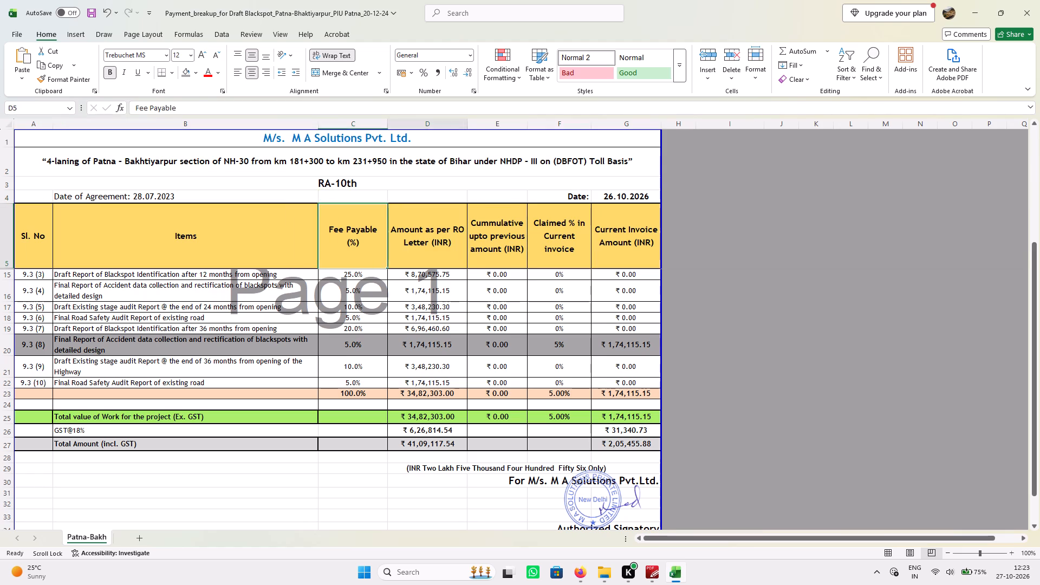
pyautogui.click(509, 237)
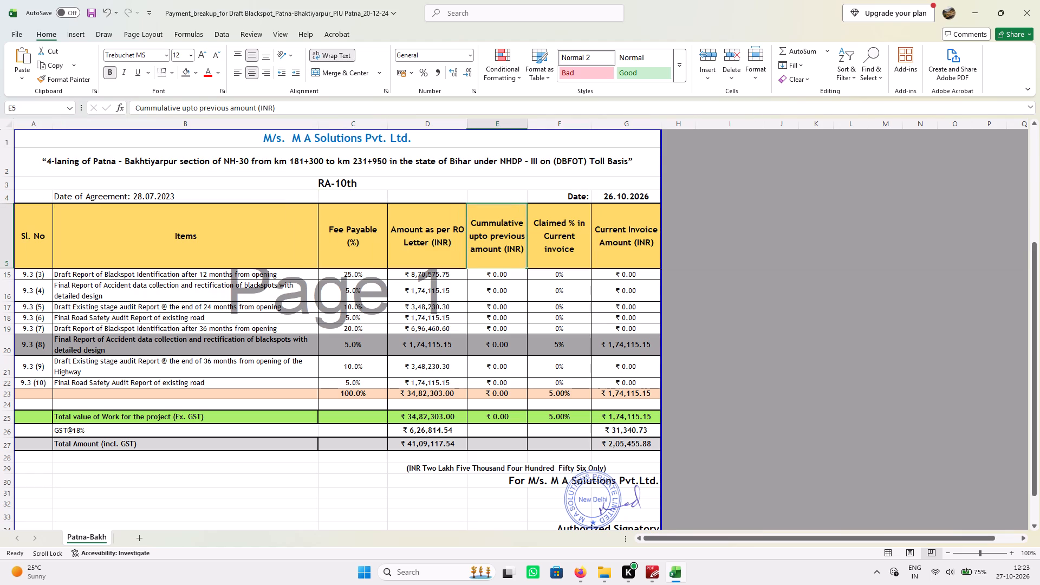
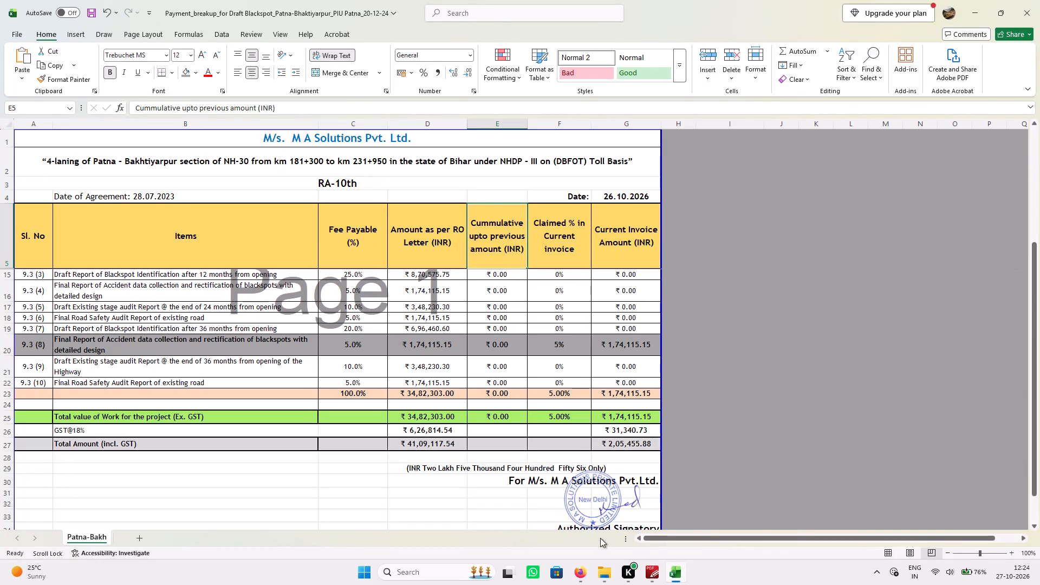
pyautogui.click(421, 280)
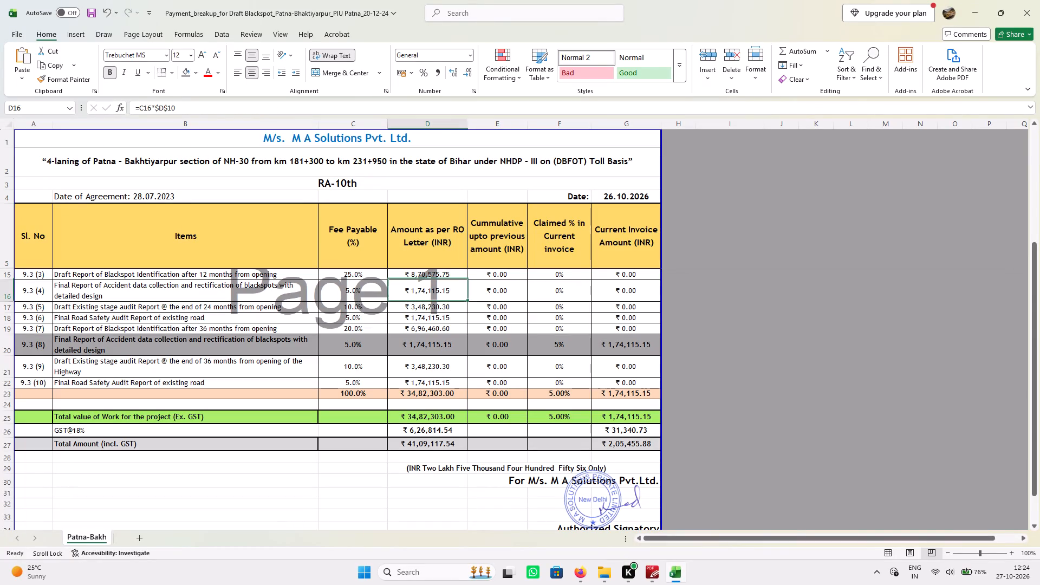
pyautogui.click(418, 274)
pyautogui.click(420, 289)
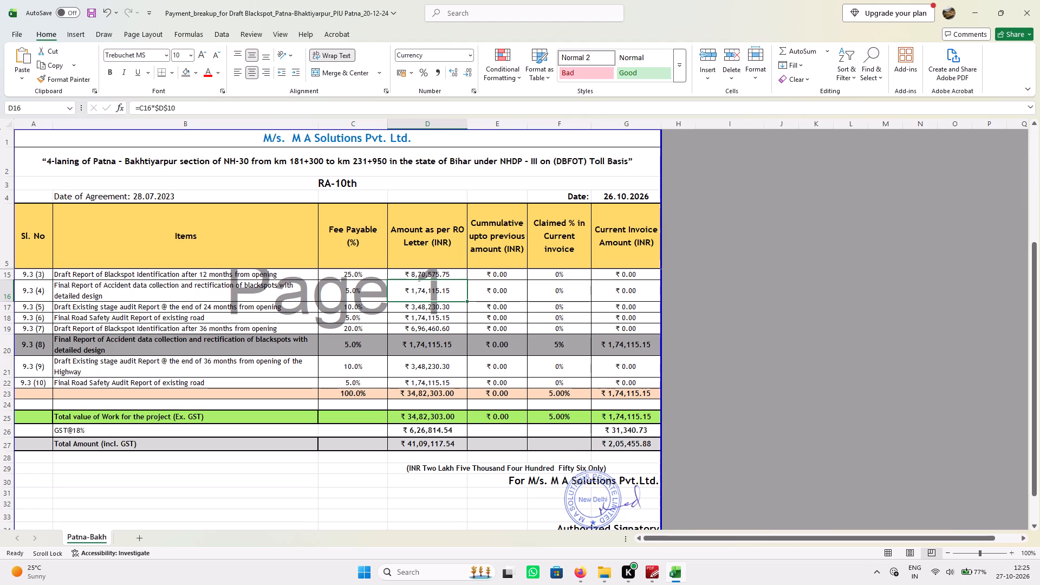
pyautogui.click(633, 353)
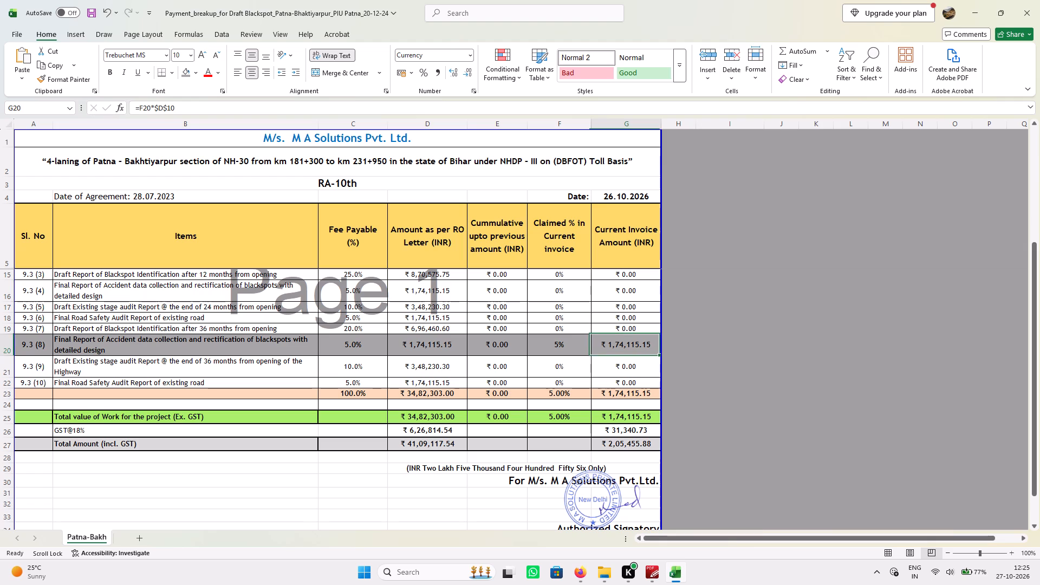
# In the BS folder, rename the letter-160 document as letter-160_RA BILL-10_Patna-Bhaktiyarpur_26.10.
pyautogui.click(607, 577)
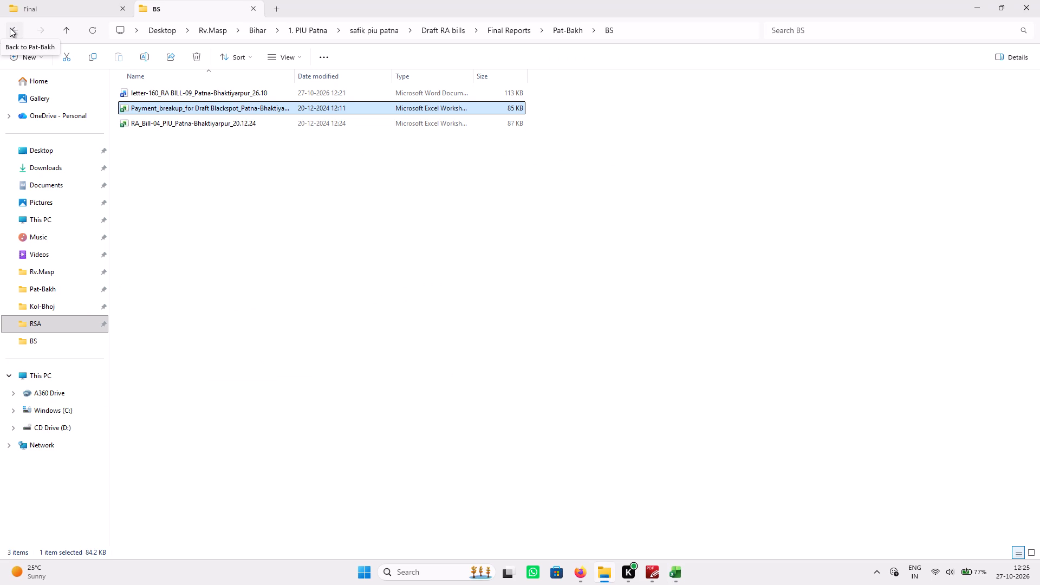
pyautogui.click(206, 93)
pyautogui.rightClick(206, 93)
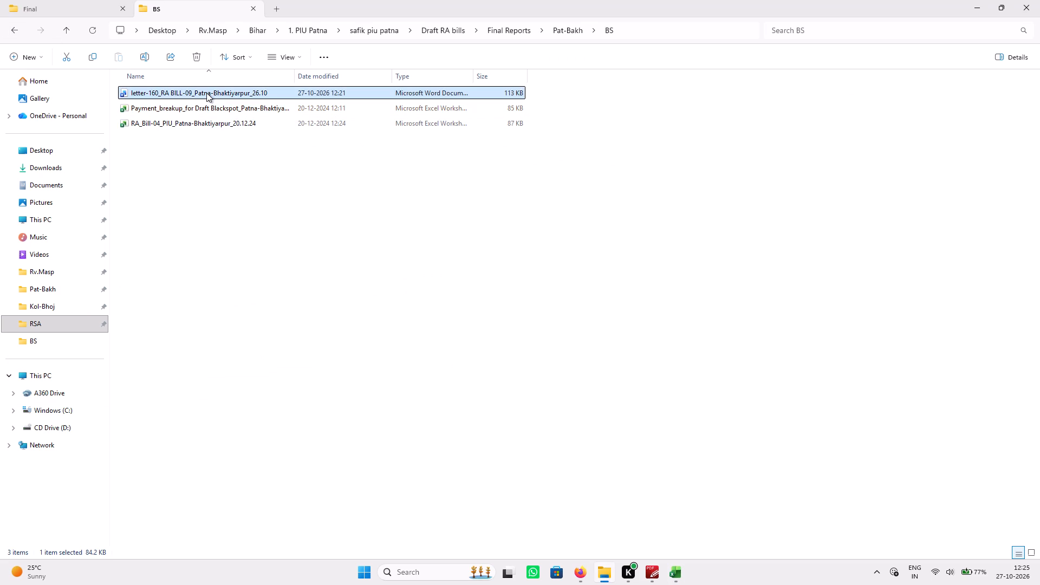
pyautogui.click(295, 103)
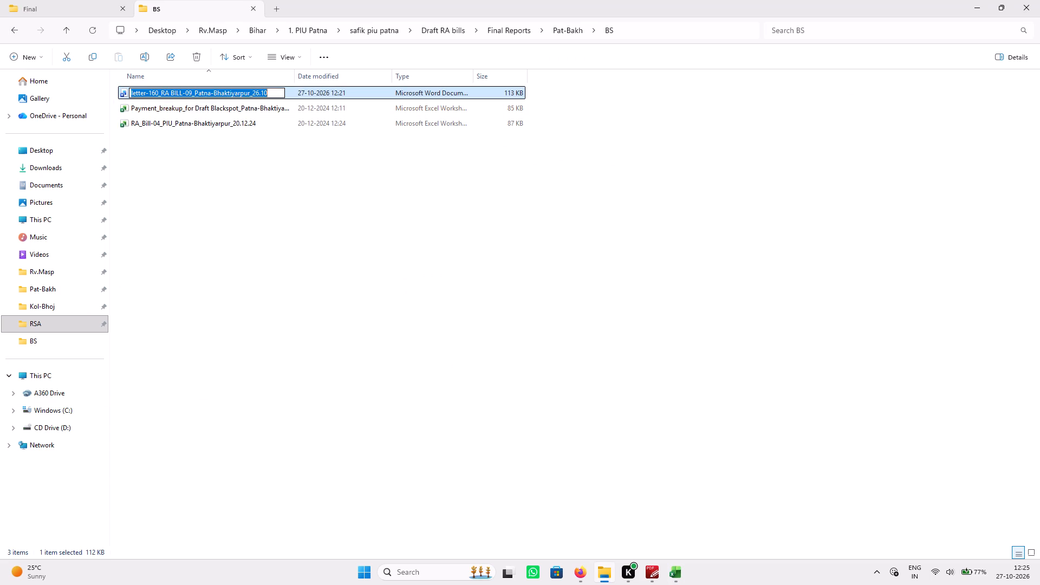
pyautogui.click(191, 93)
pyautogui.press('BackSpace')
pyautogui.press('BackSpace')
pyautogui.write('10')
pyautogui.click(249, 188)
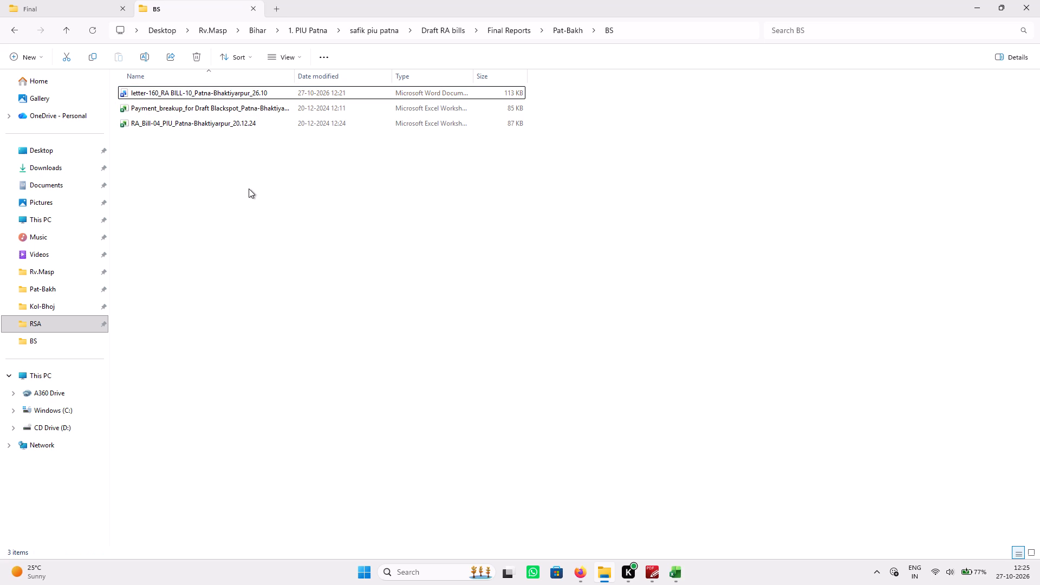
# Open the RA_Bill-04_PIU_Patna-Bhaktiyarpur_20.12.24 workbook and change the bill heading to RA BILL-10.
pyautogui.doubleClick(187, 123)
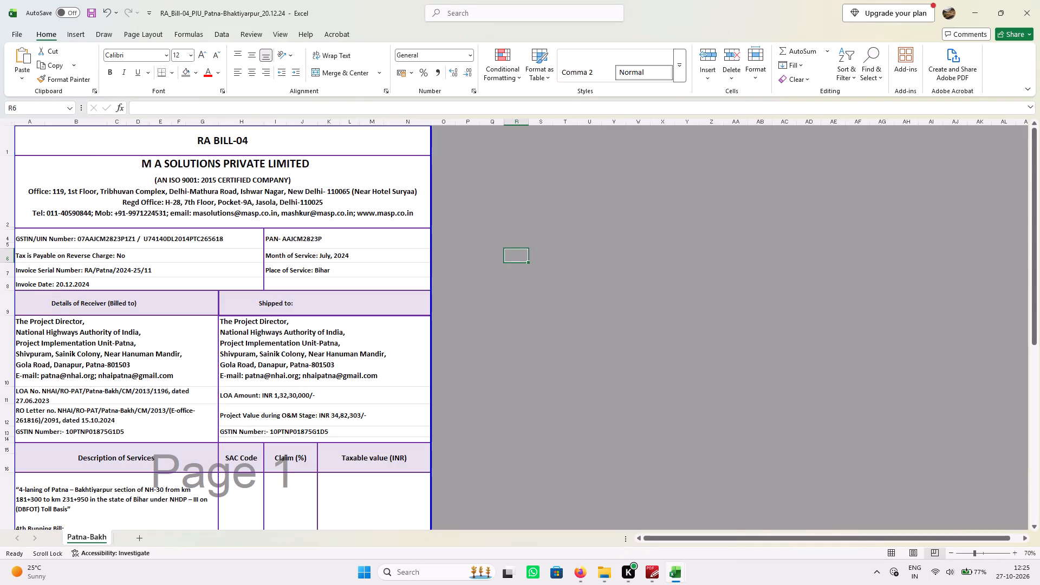
pyautogui.scroll(1, 343, 236)
pyautogui.doubleClick(250, 137)
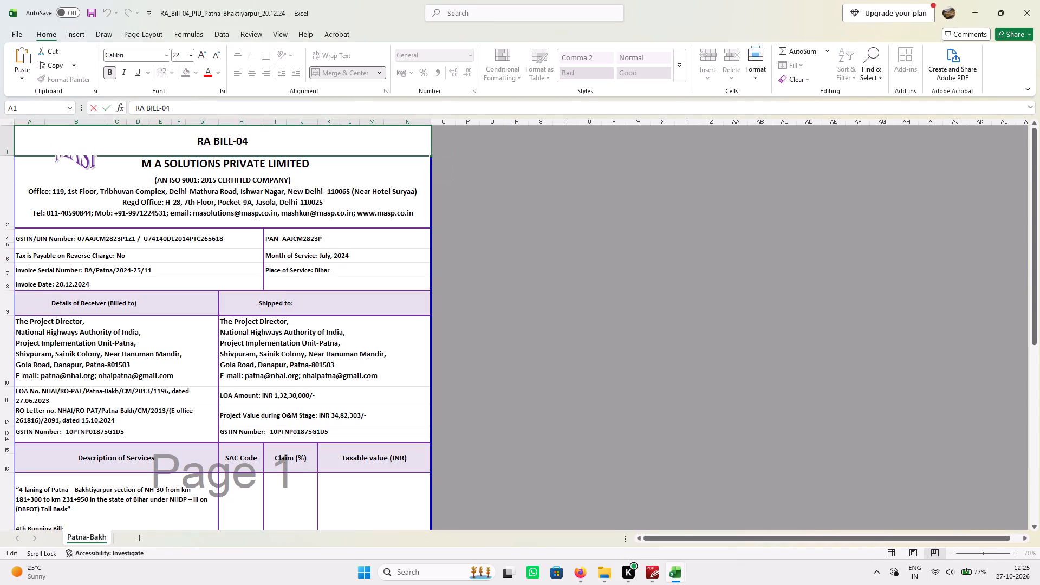
pyautogui.press('BackSpace')
pyautogui.press('BackSpace')
pyautogui.write('10')
# Update the invoice serial number to RA/Patna/2026-27/23.
pyautogui.click(157, 272)
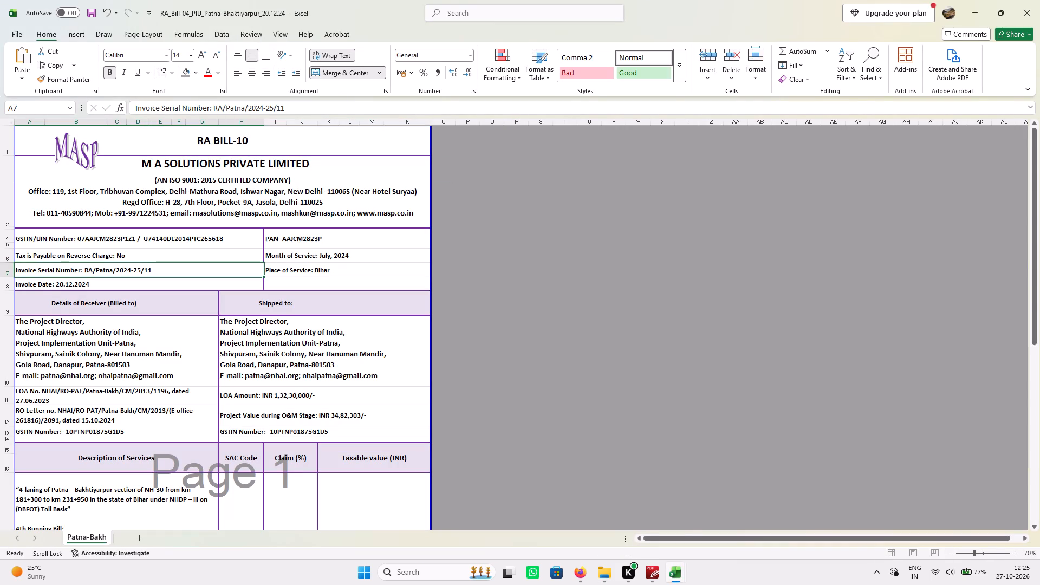
pyautogui.doubleClick(132, 270)
pyautogui.press('BackSpace')
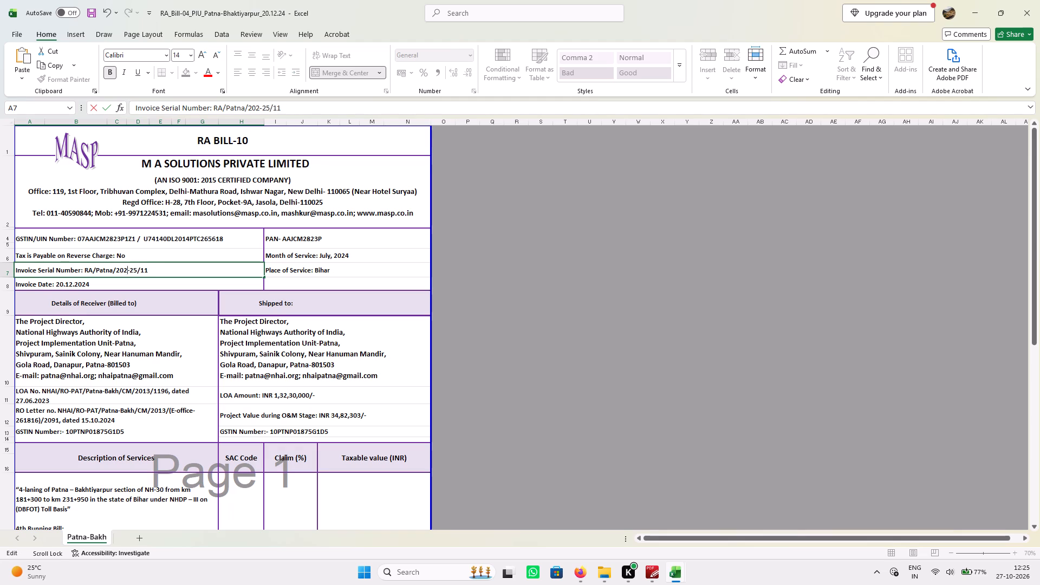
pyautogui.press('6')
pyautogui.press('Right')
pyautogui.press('Right')
pyautogui.press('Right')
pyautogui.press('BackSpace')
pyautogui.press('7')
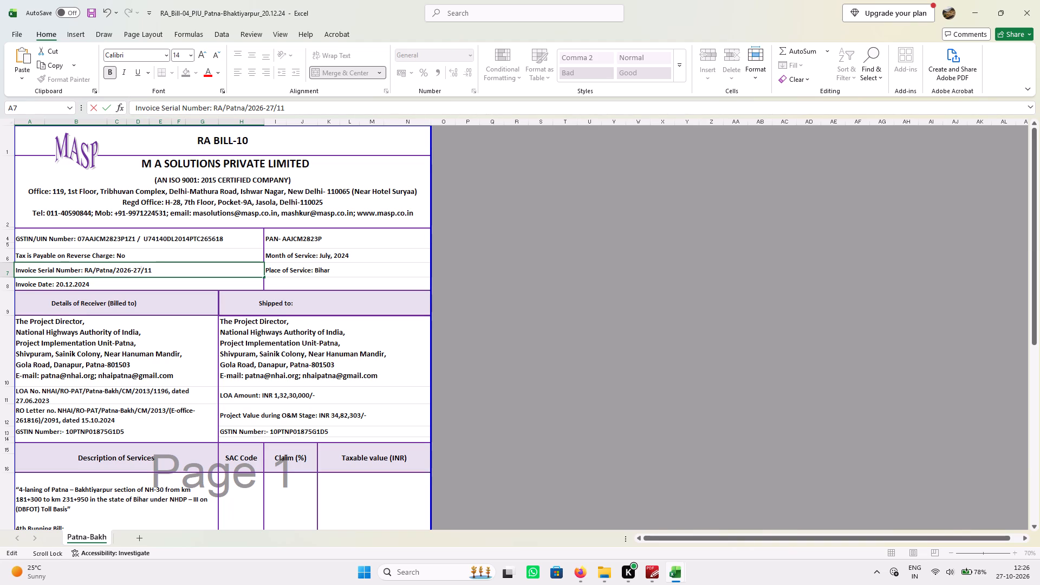
pyautogui.click(164, 265)
pyautogui.press('BackSpace')
pyautogui.press('BackSpace')
pyautogui.write('26')
pyautogui.press('BackSpace')
pyautogui.press('3')
pyautogui.click(149, 283)
# Review the invoice header details: serial number, reverse charge, GSTIN, PAN, month of service, place of service and invoice date.
pyautogui.click(161, 270)
pyautogui.click(148, 255)
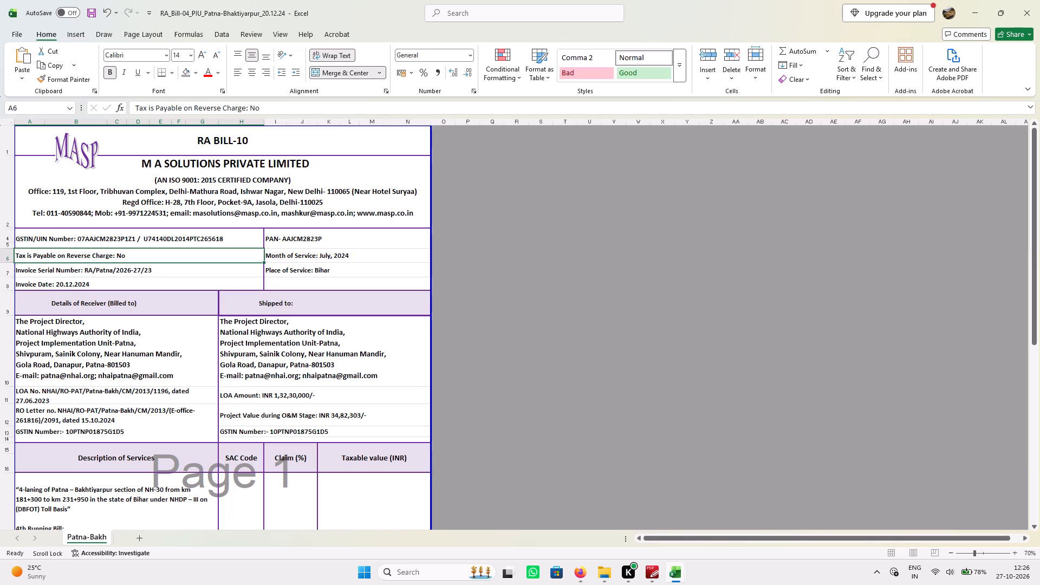
pyautogui.click(166, 237)
pyautogui.click(284, 234)
pyautogui.click(302, 256)
pyautogui.click(303, 271)
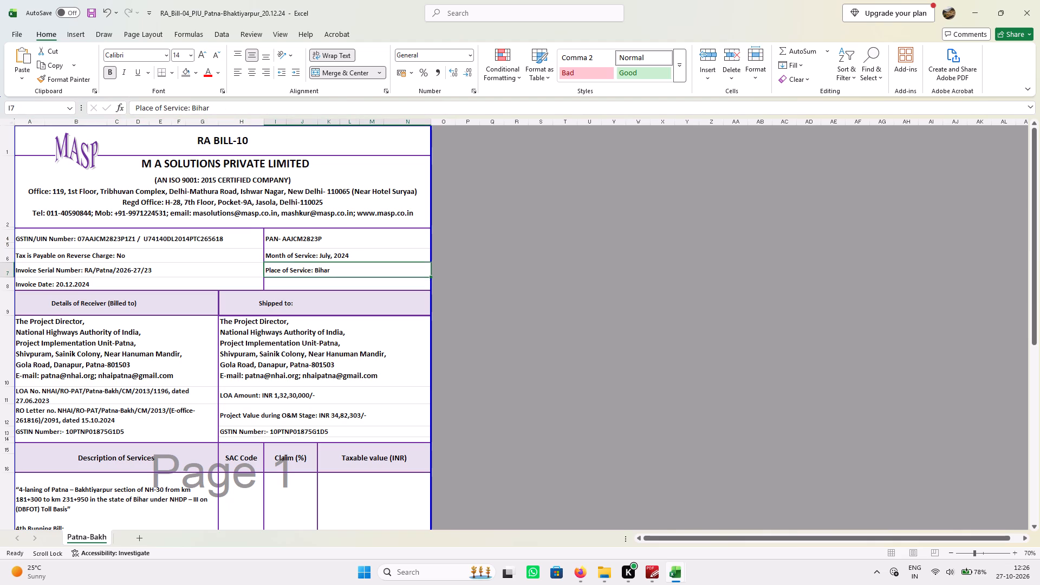
pyautogui.click(131, 283)
pyautogui.click(127, 270)
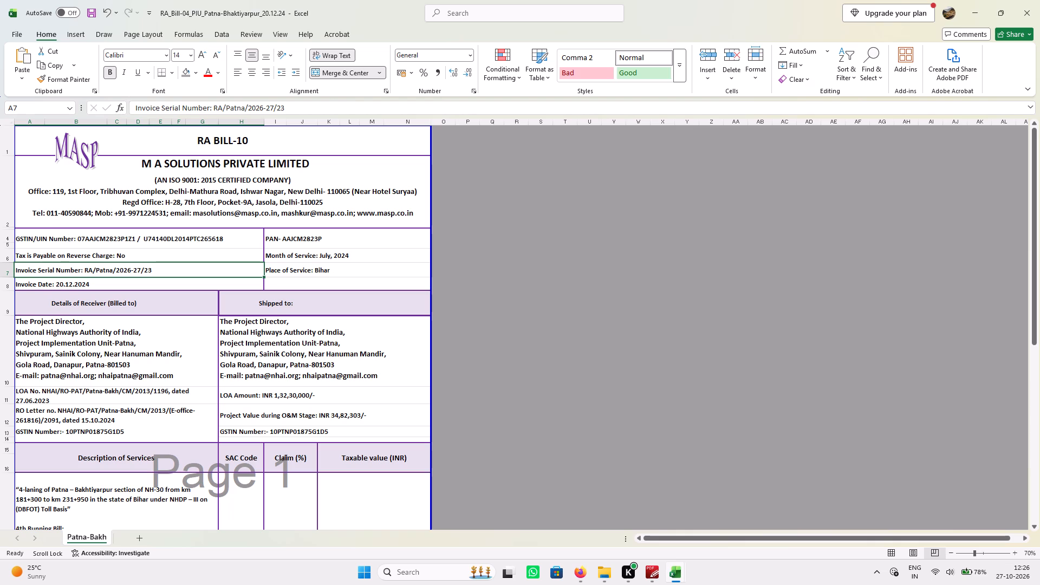
pyautogui.scroll(1, 117, 253)
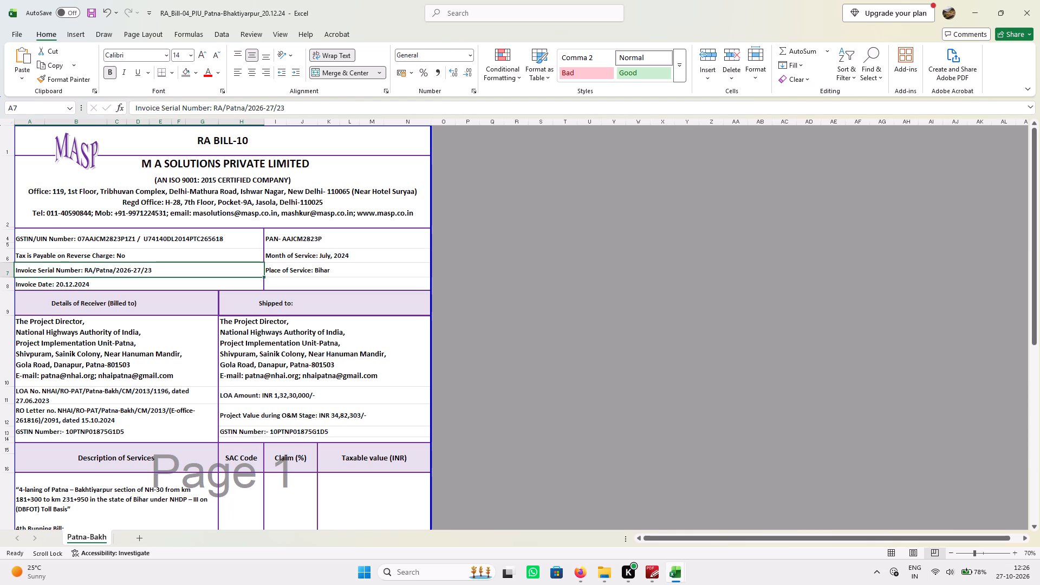
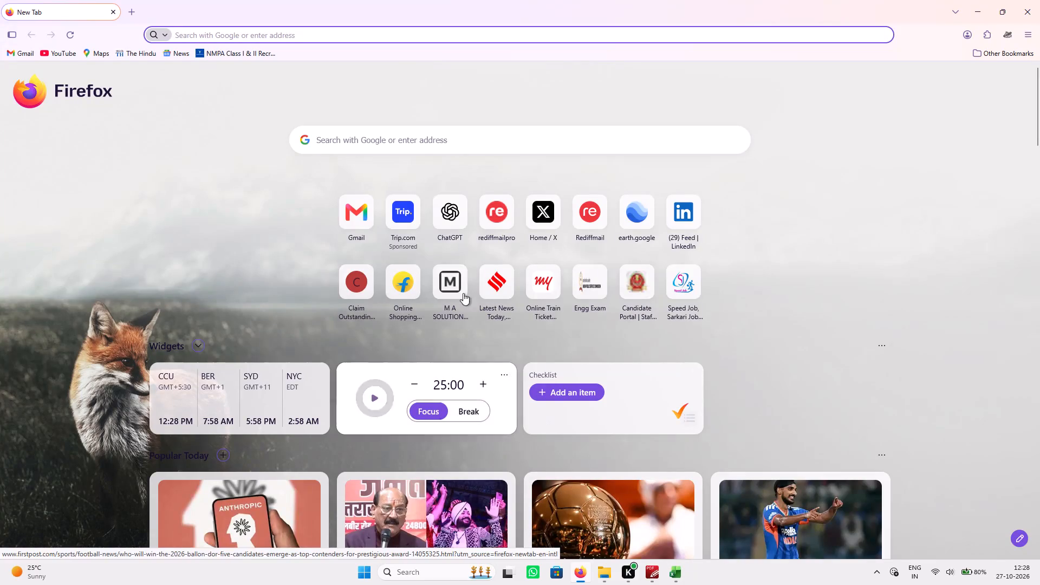
# Look up "wha" from the Firefox new tab page.
pyautogui.click(425, 145)
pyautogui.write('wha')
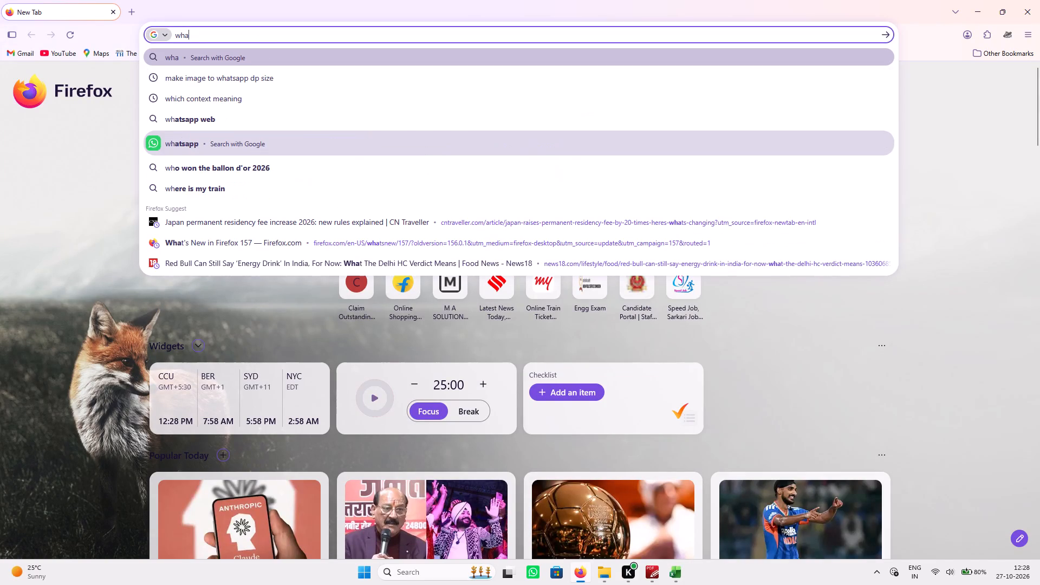
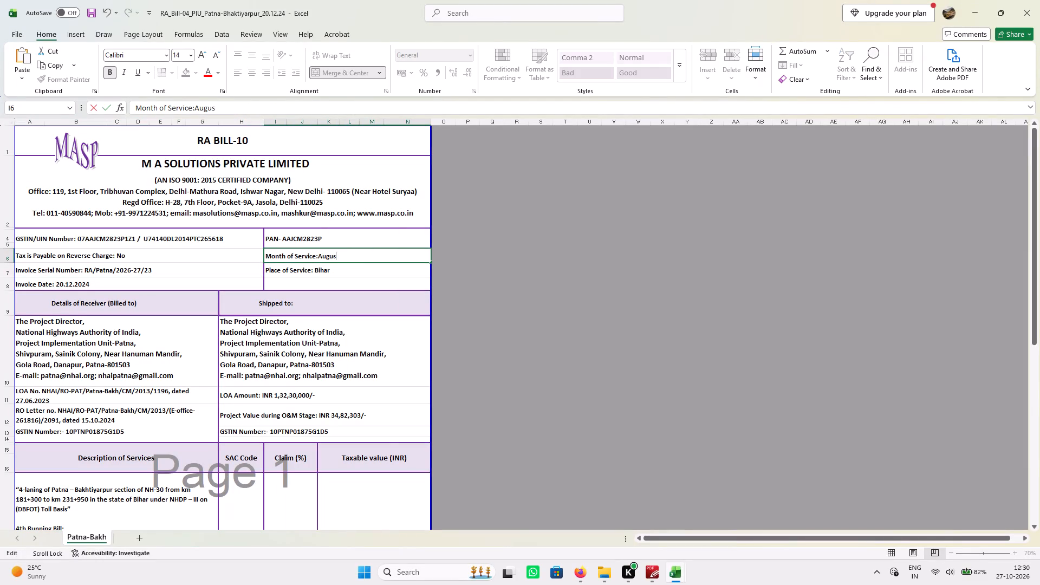
# Complete the invoice's Month of Service entry so it reads August,2026.
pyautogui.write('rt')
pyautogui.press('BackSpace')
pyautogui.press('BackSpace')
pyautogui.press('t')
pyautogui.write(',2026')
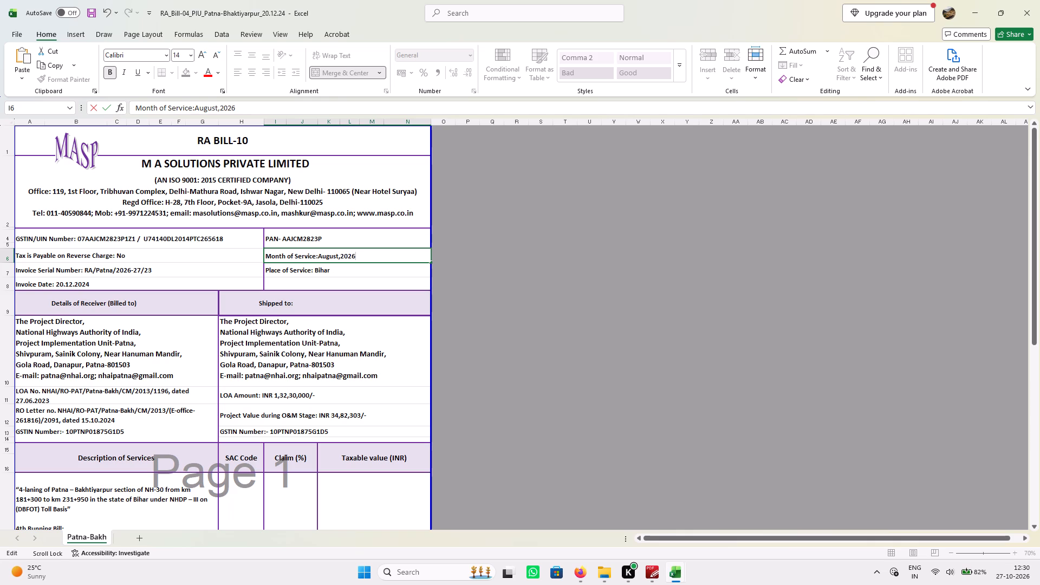
# Set the invoice date in the RA BILL-10 header to 26.10.2026.
pyautogui.click(318, 259)
pyautogui.click(131, 270)
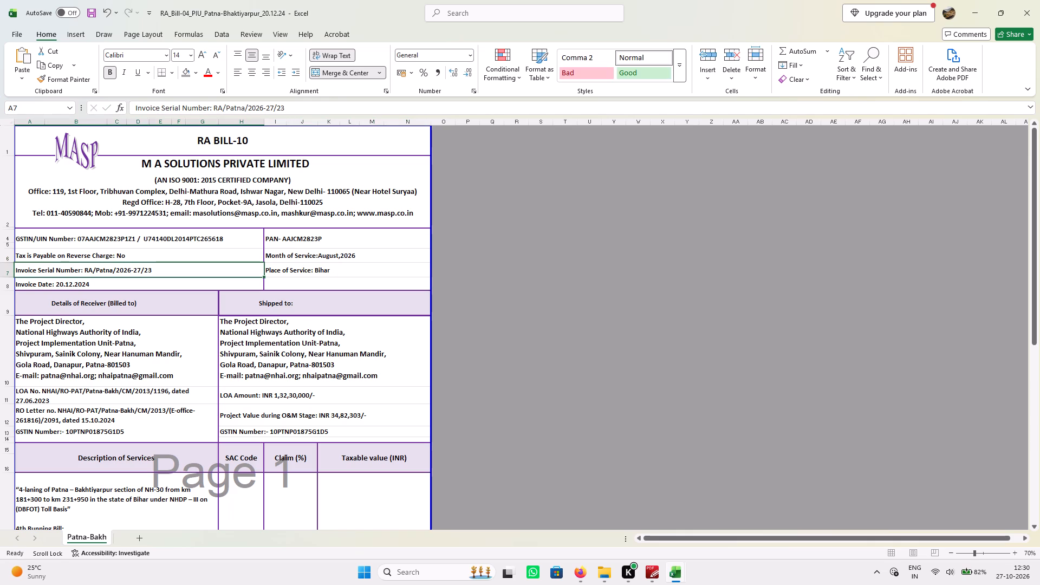
pyautogui.doubleClick(114, 287)
pyautogui.moveTo(108, 284); pyautogui.dragTo(55, 288)
pyautogui.write('26.10.2026')
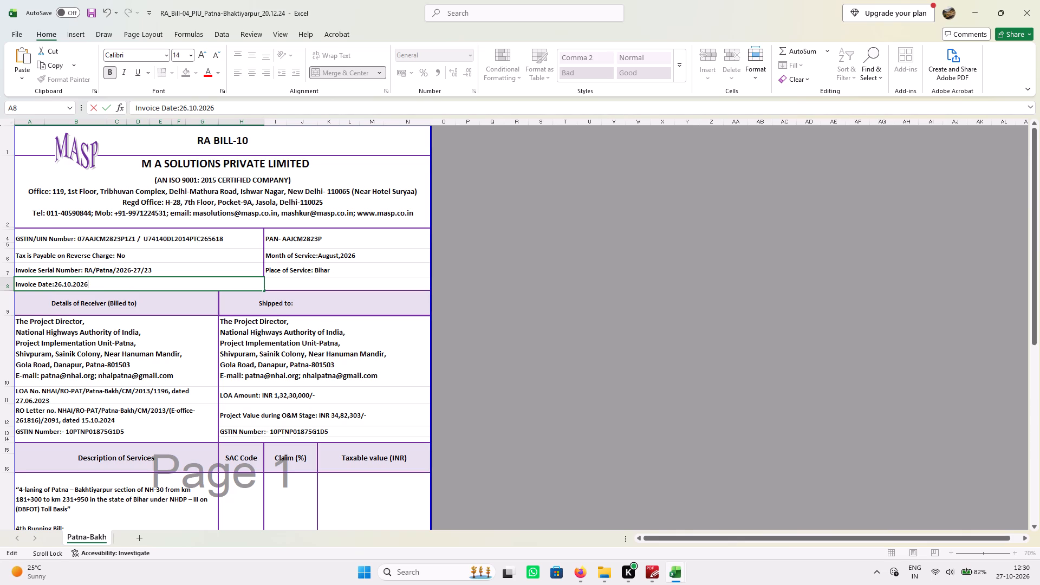
pyautogui.click(82, 336)
# Change the running bill number in the description of services to 10th Running Bill.
pyautogui.scroll(-1, 87, 374)
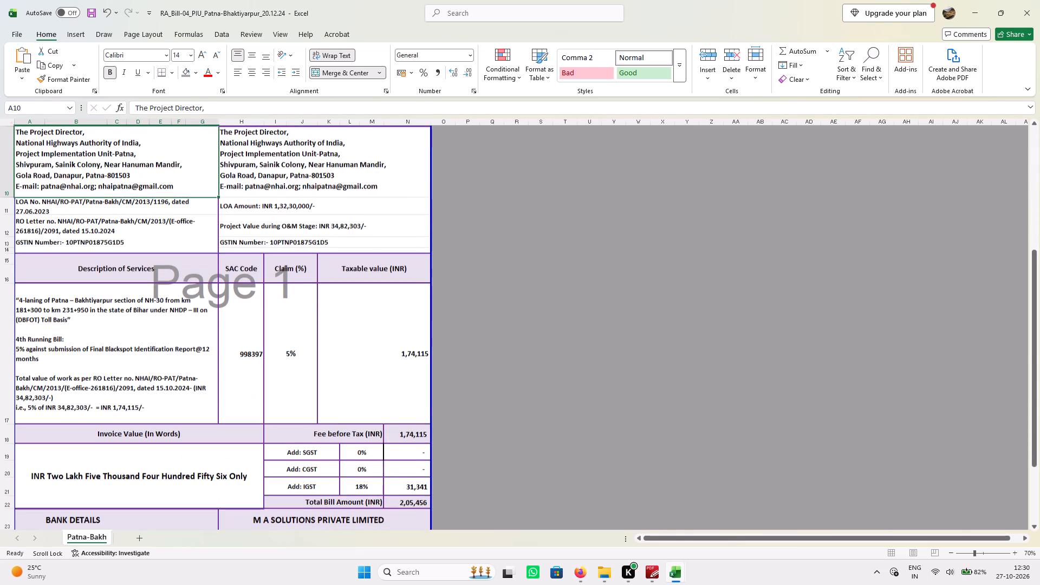
pyautogui.click(17, 340)
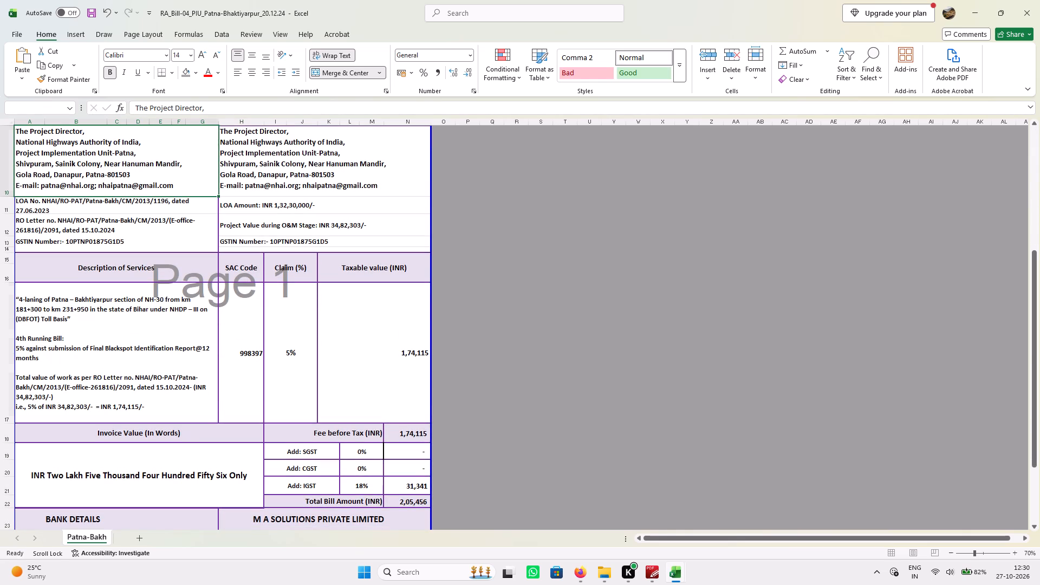
pyautogui.doubleClick(18, 337)
pyautogui.press('BackSpace')
pyautogui.write('10')
pyautogui.click(36, 348)
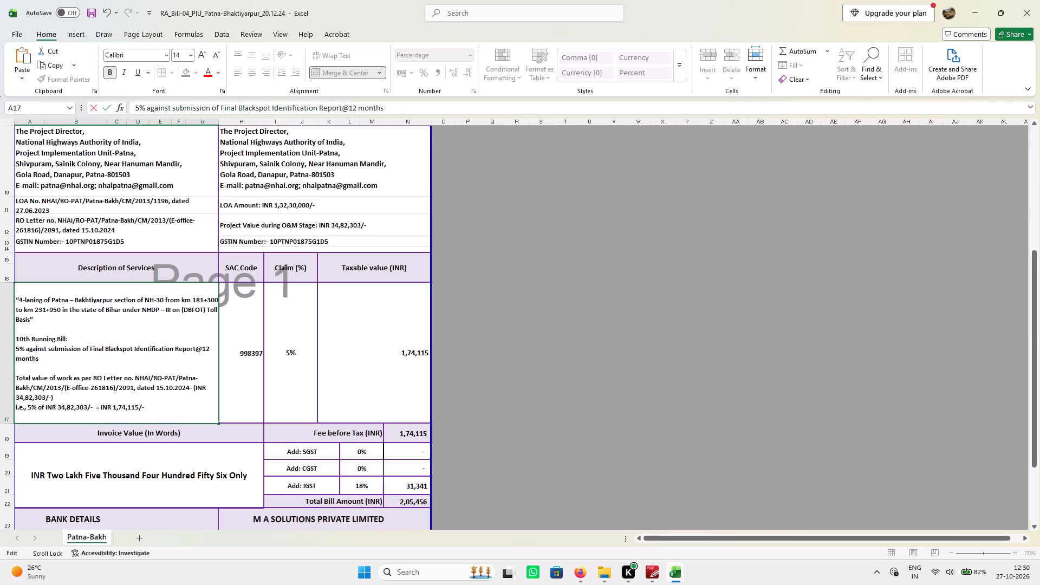
# Review the invoice's receiver and shipped-to addresses, LOA and RO letter references, project values and GSTIN entries.
pyautogui.scroll(-1, 134, 345)
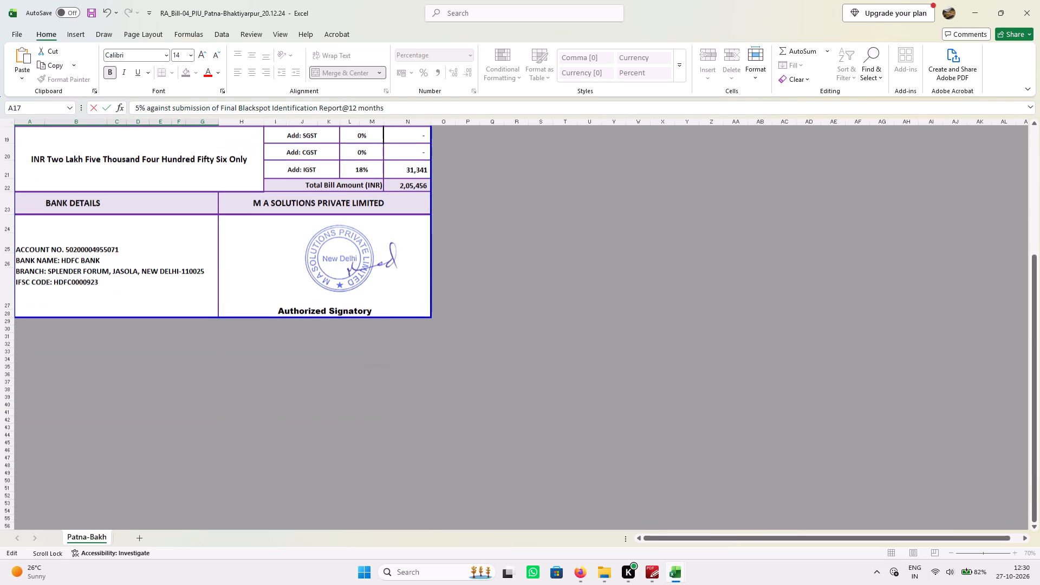
pyautogui.scroll(1, 134, 345)
pyautogui.click(141, 352)
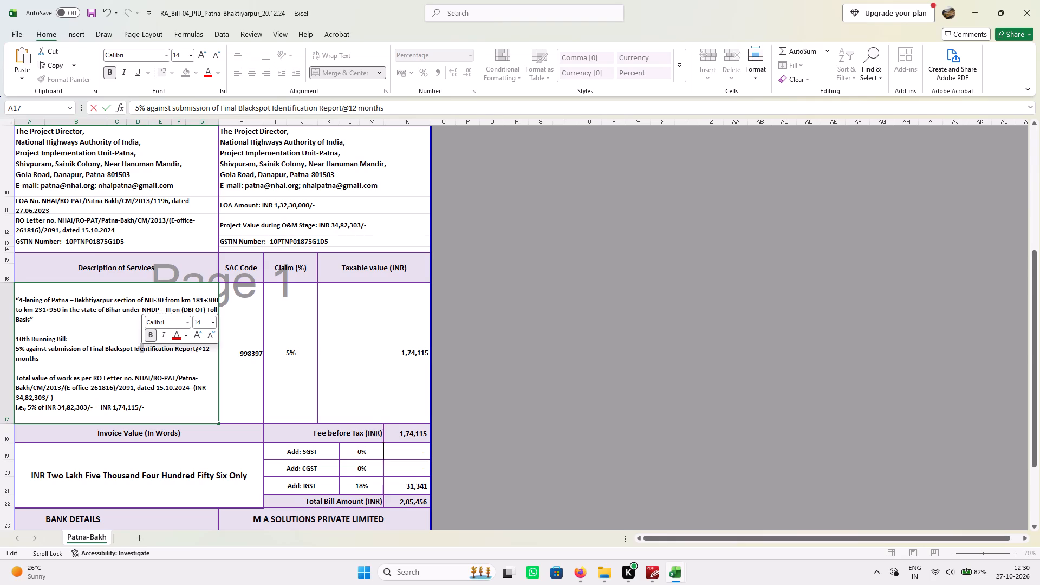
pyautogui.scroll(2, 144, 348)
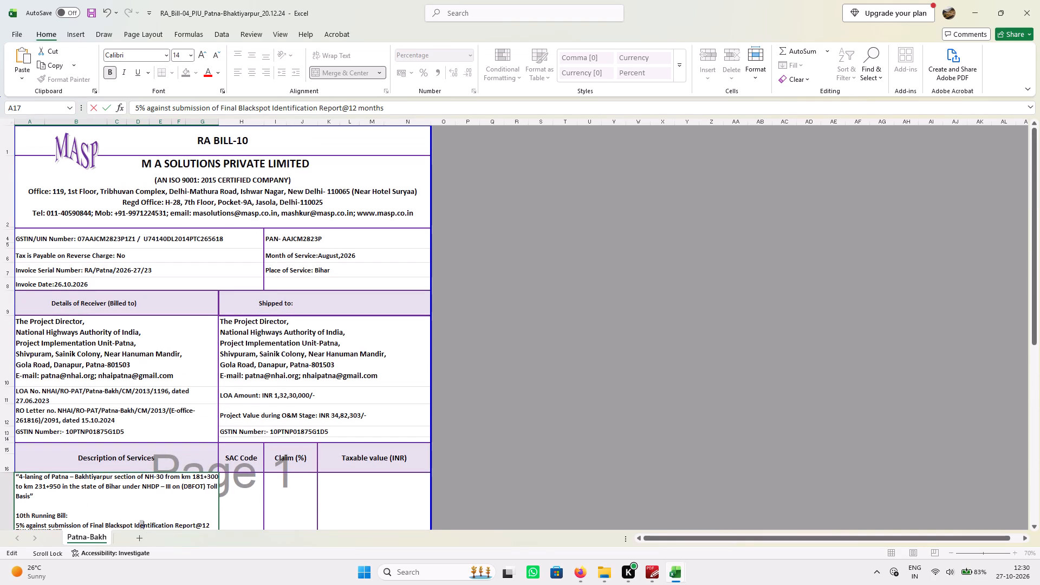
pyautogui.click(269, 346)
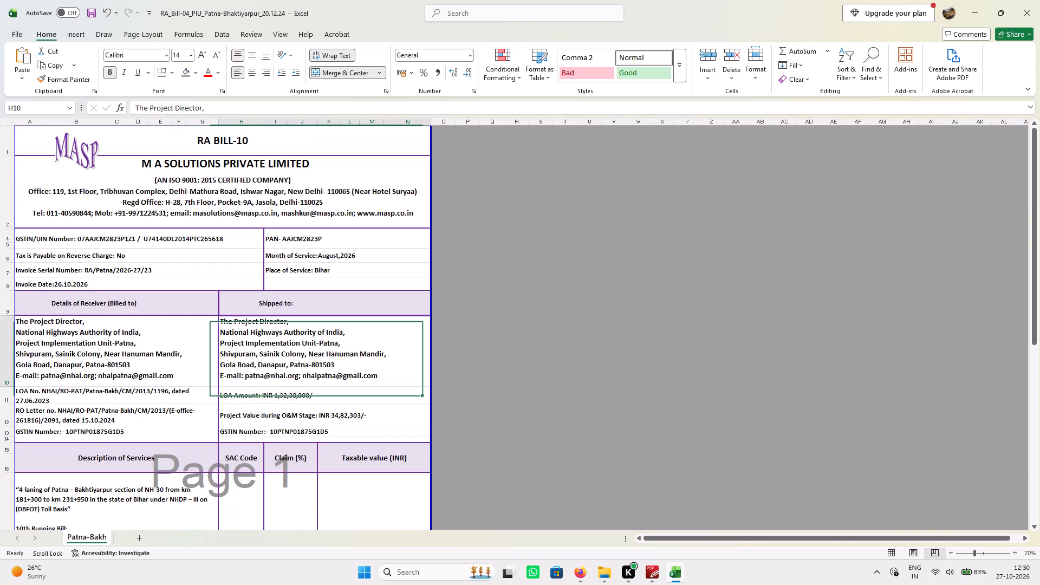
pyautogui.click(184, 349)
pyautogui.click(163, 395)
pyautogui.click(156, 410)
pyautogui.click(142, 434)
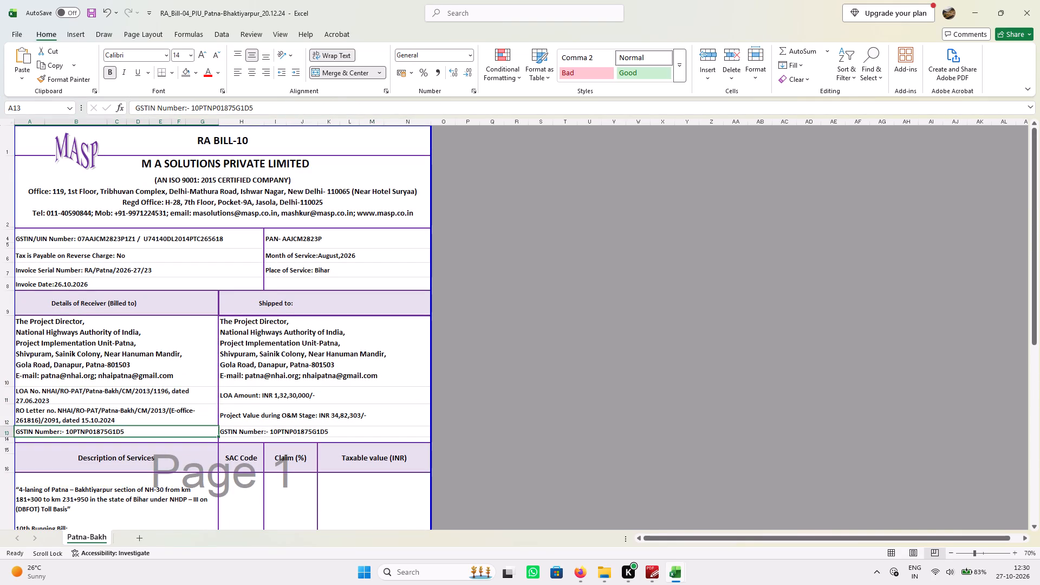
pyautogui.click(263, 434)
pyautogui.click(267, 419)
pyautogui.click(263, 402)
pyautogui.click(269, 361)
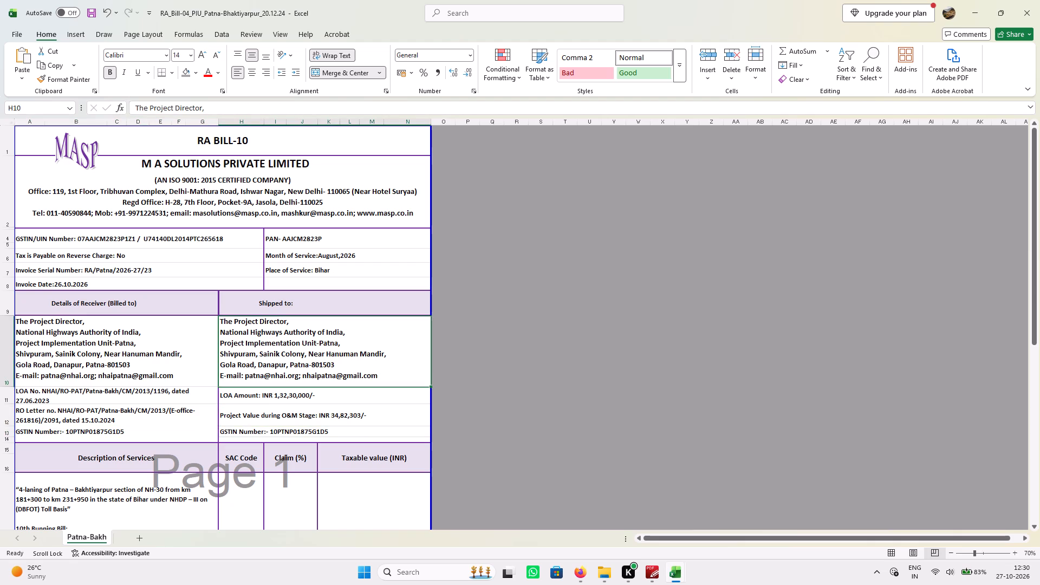
pyautogui.click(146, 363)
pyautogui.scroll(-1, 130, 392)
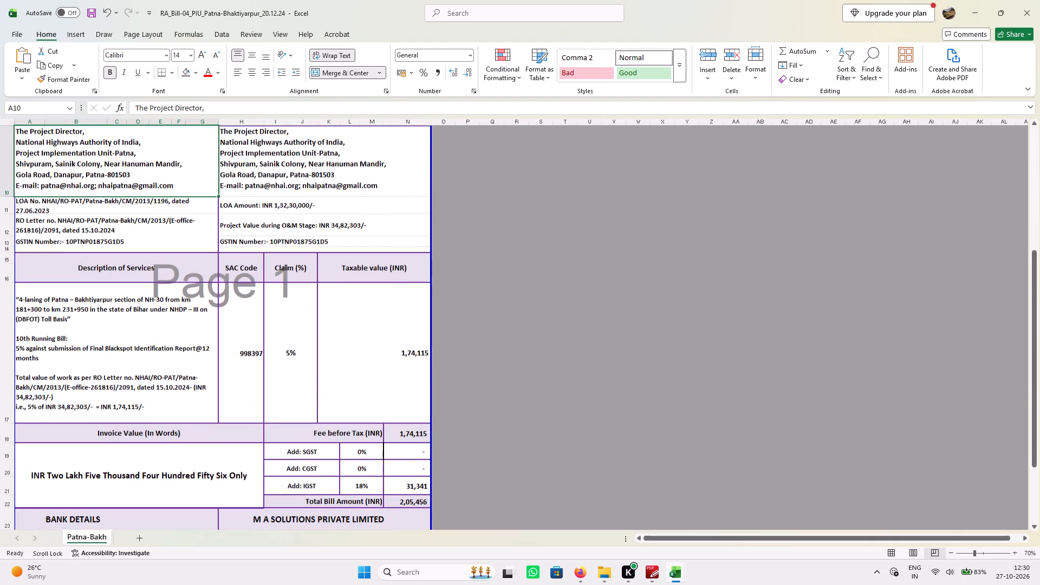
# In the description of services, change the Final Blackspot Identification Report period to 36 months.
pyautogui.click(86, 321)
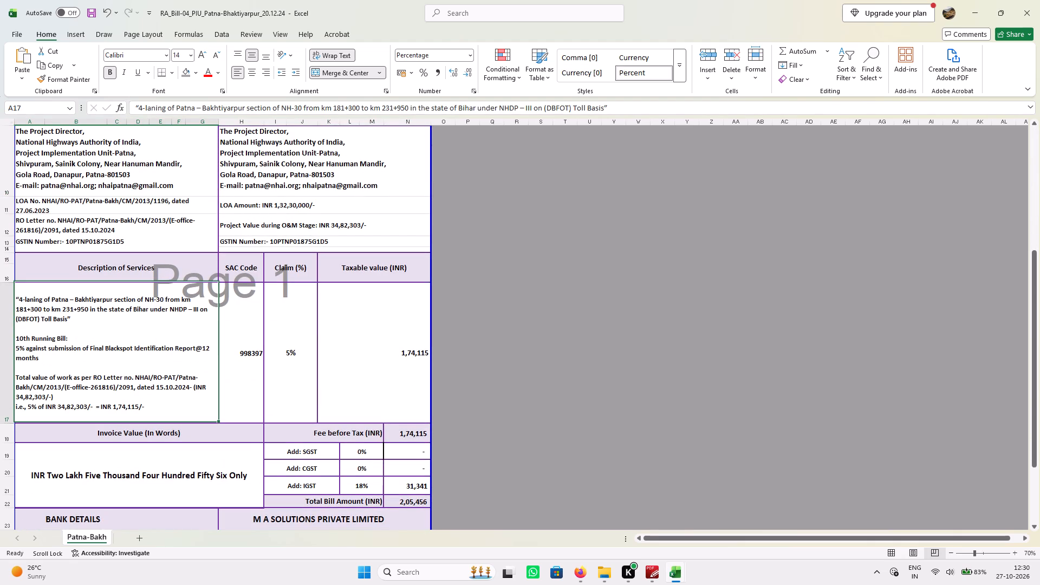
pyautogui.doubleClick(210, 348)
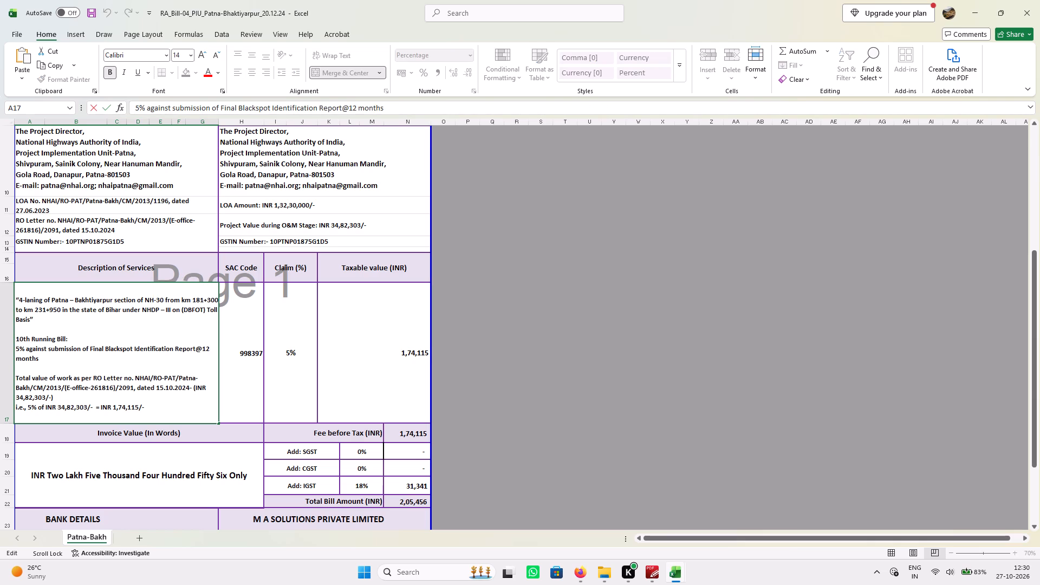
pyautogui.press('BackSpace')
pyautogui.press('BackSpace')
pyautogui.write('36')
pyautogui.click(165, 370)
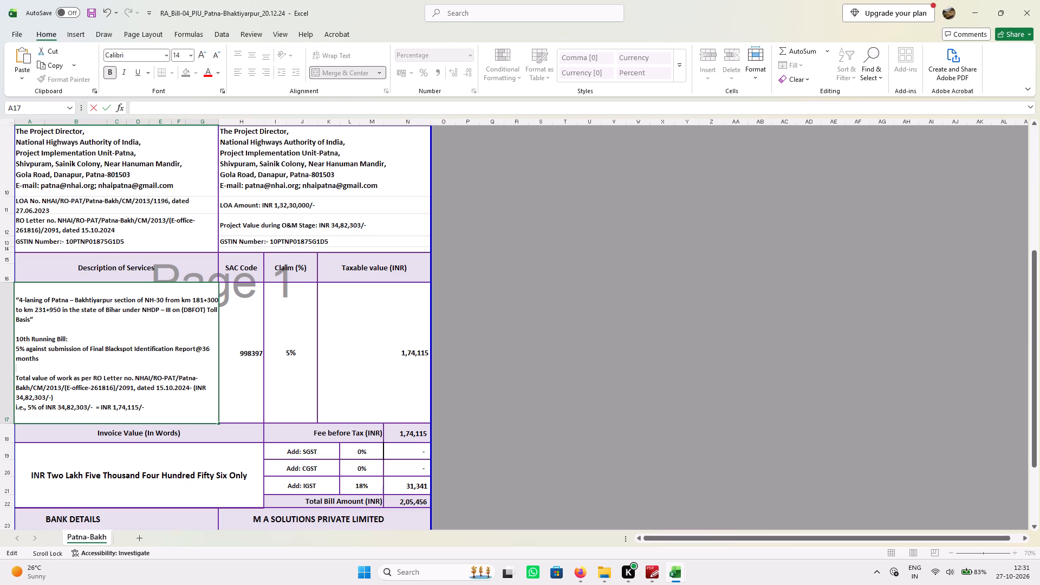
pyautogui.click(421, 356)
# Centre the SAC code 998397 horizontally in its cell.
pyautogui.click(287, 360)
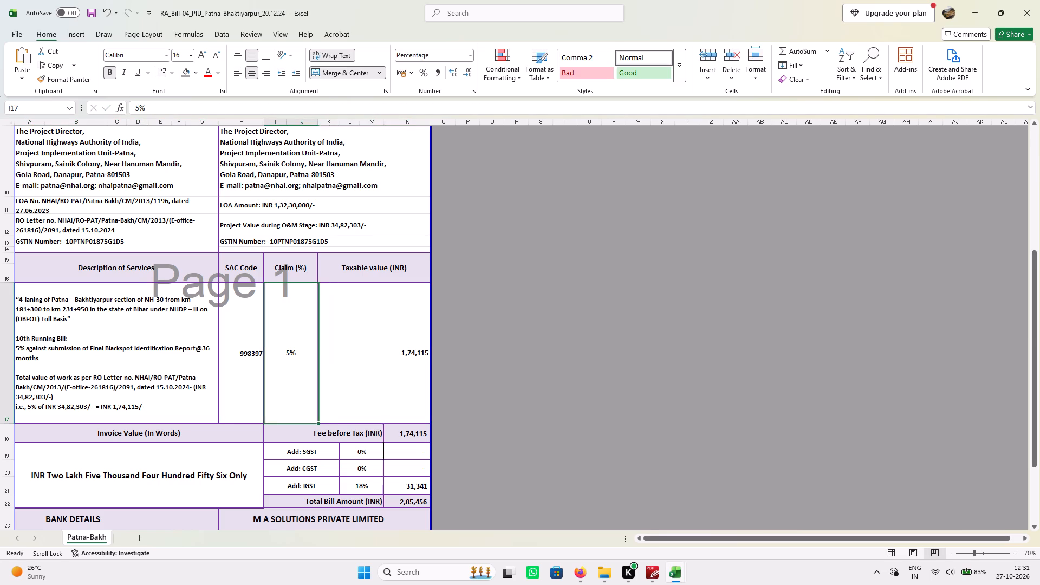
pyautogui.click(245, 366)
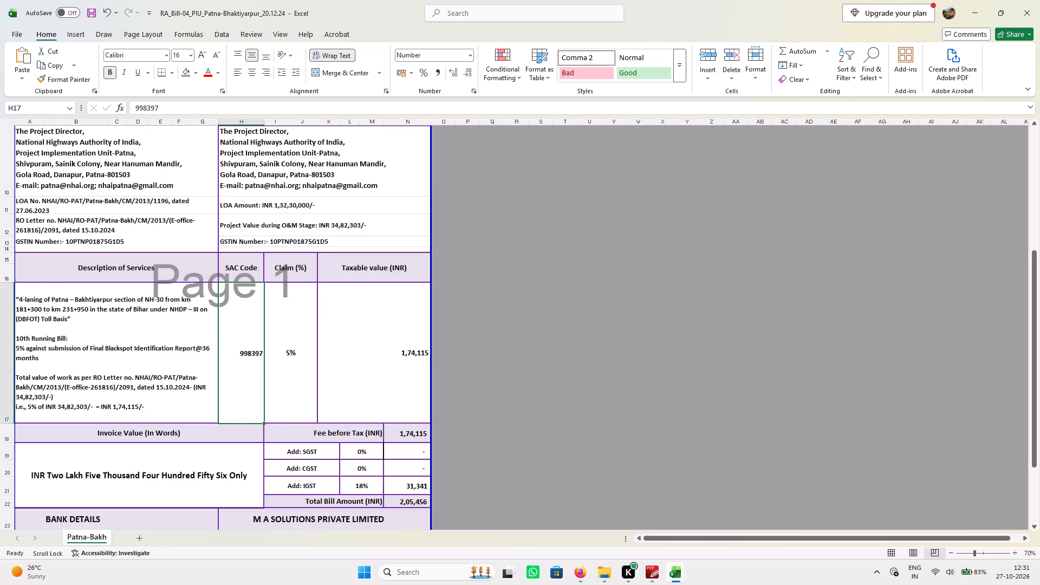
pyautogui.click(253, 71)
pyautogui.click(270, 352)
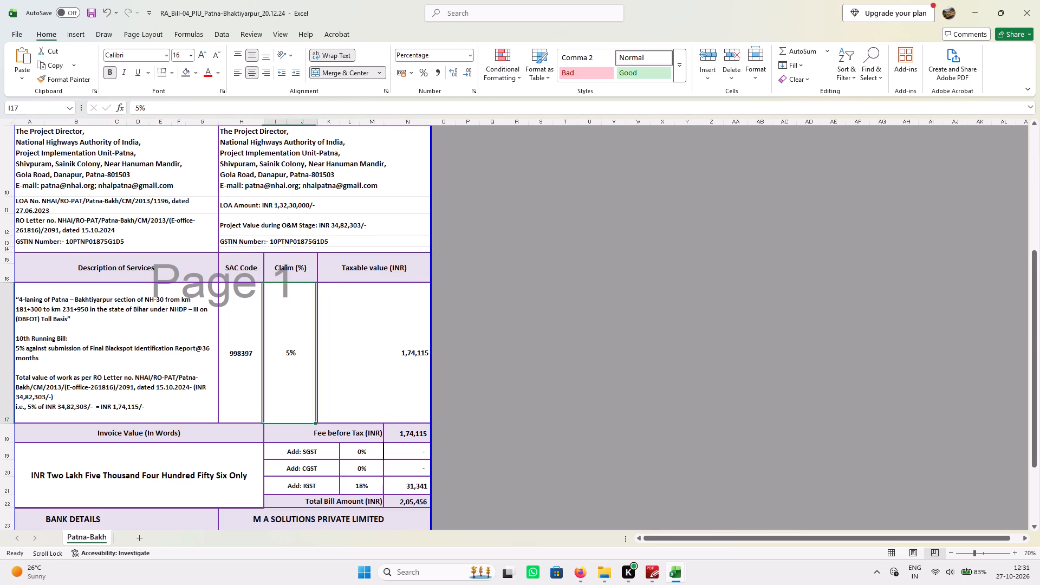
# Open the letter-160_RA BILL-10_Patna-Bhaktiyarpur_26.10 document from the BS folder and read its subject, references and invoice amount.
pyautogui.click(383, 354)
pyautogui.scroll(-1, 407, 373)
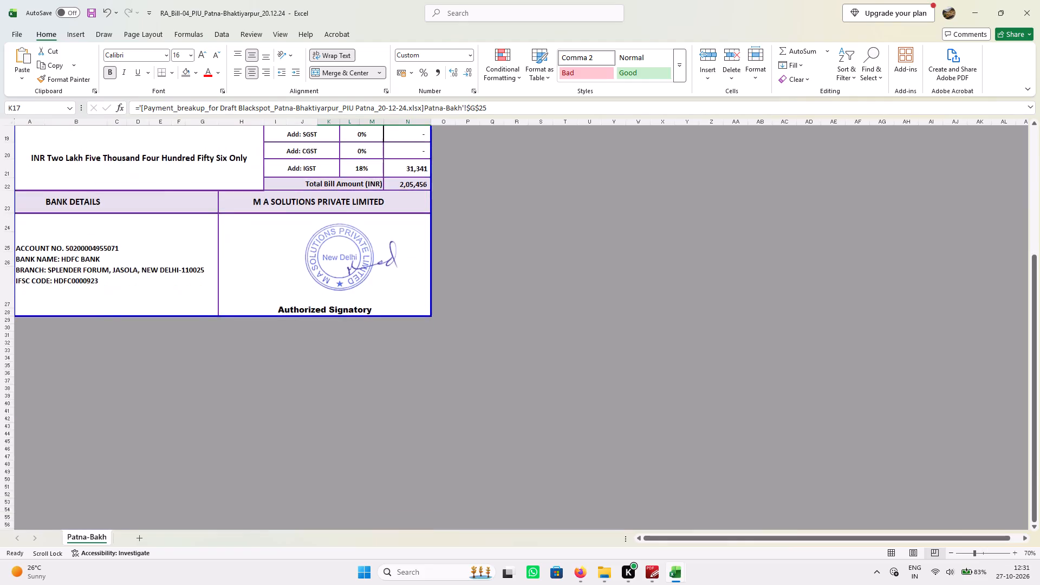
pyautogui.scroll(3, 406, 373)
pyautogui.click(978, 5)
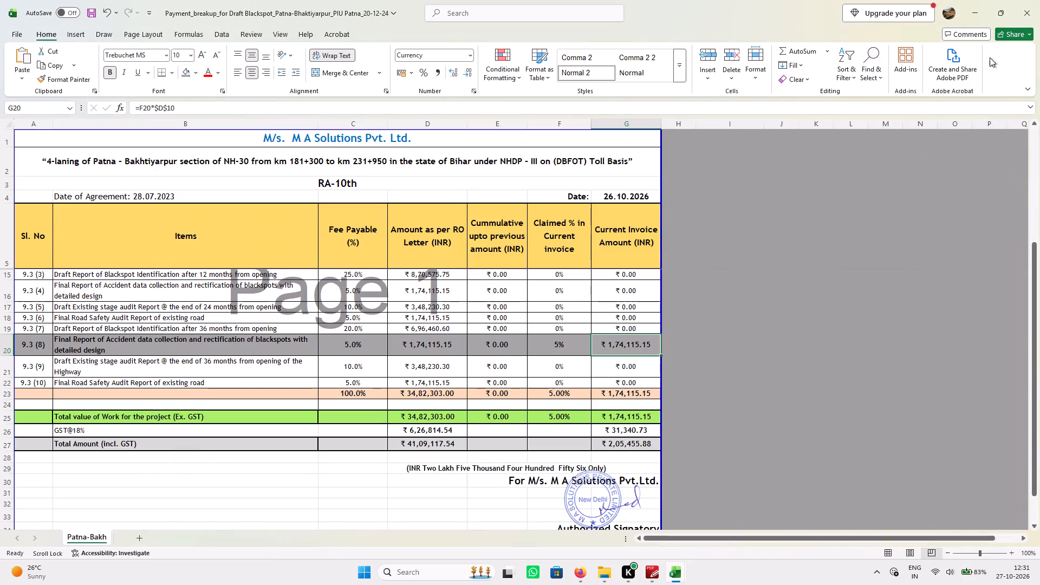
pyautogui.click(993, 4)
pyautogui.click(732, 41)
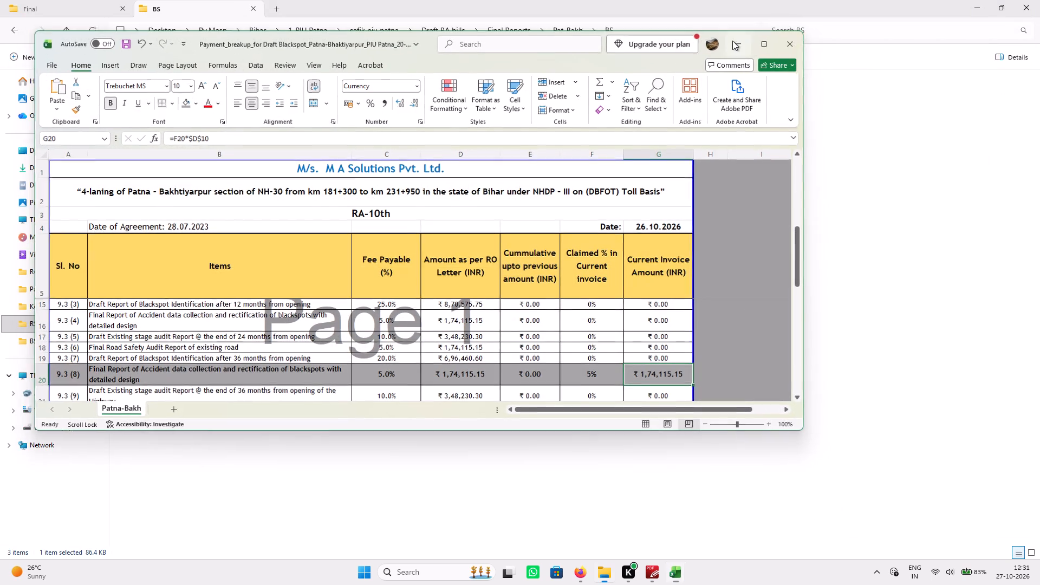
pyautogui.click(203, 94)
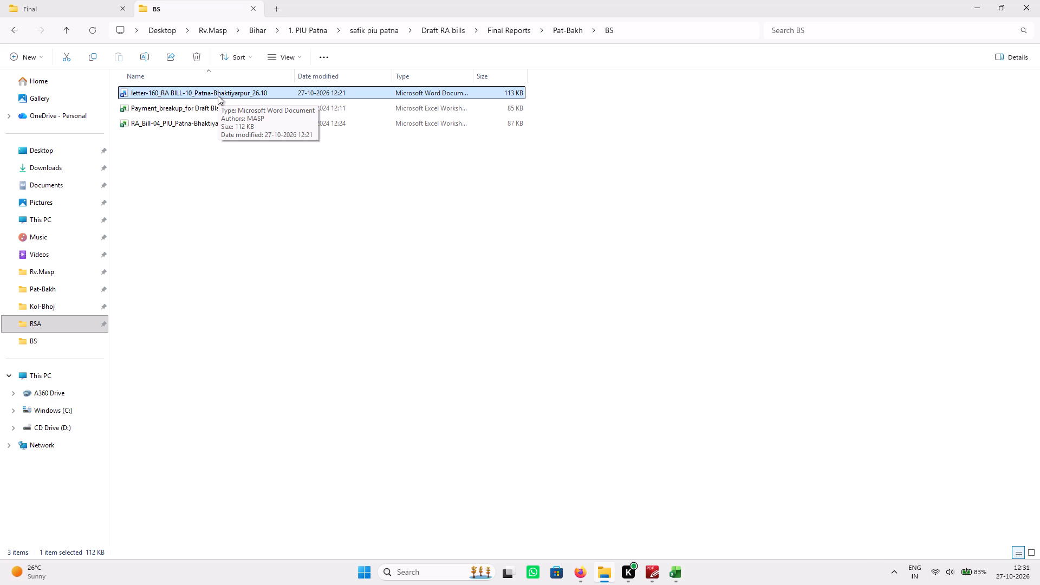
pyautogui.doubleClick(218, 95)
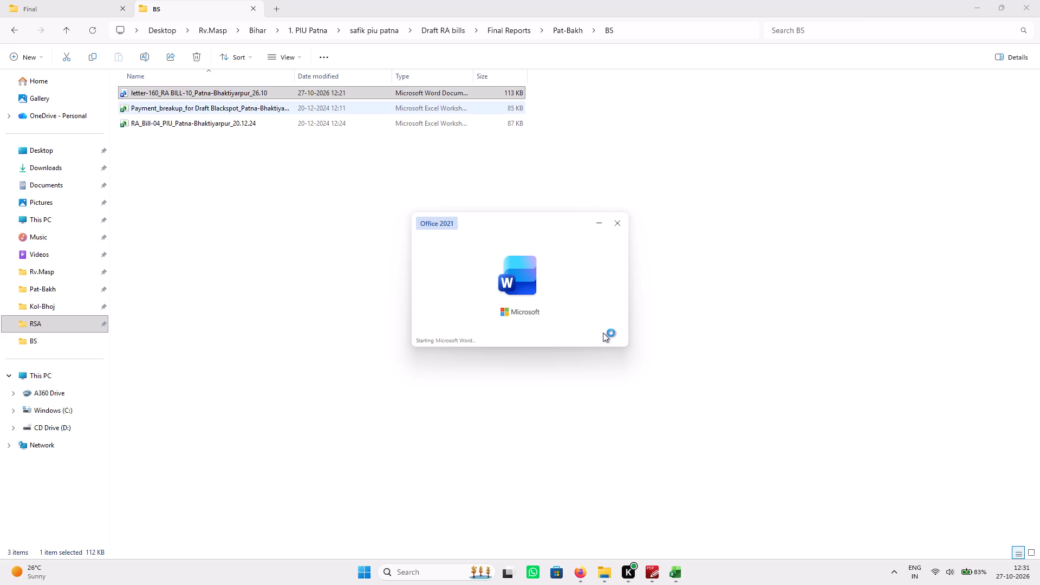
pyautogui.scroll(-1, 613, 326)
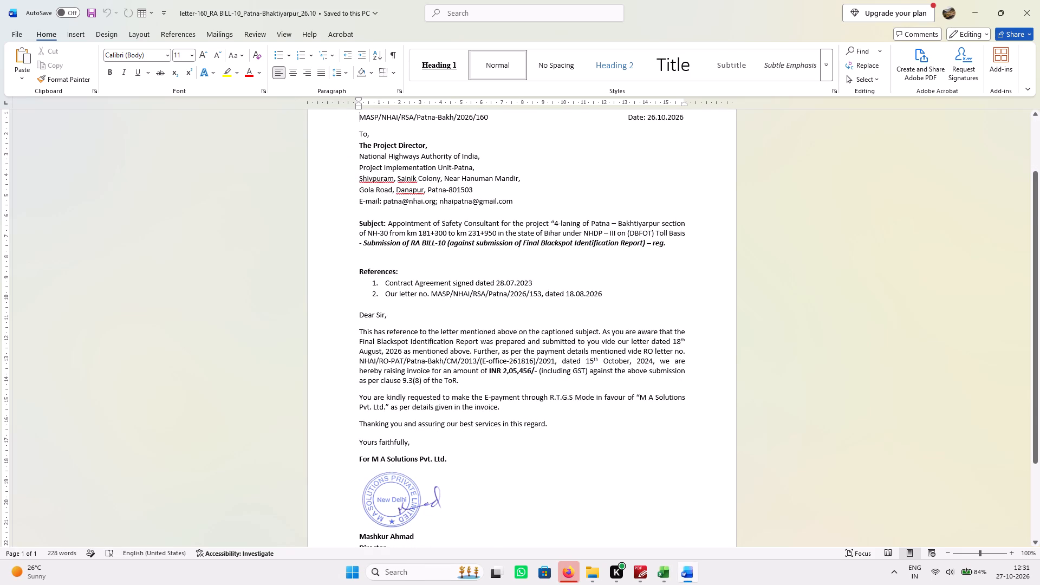
pyautogui.scroll(-1, 445, 382)
# Compare the current invoice amount, GST and total in the Payment_breakup workbook with those in the RA_Bill-04 invoice.
pyautogui.click(659, 574)
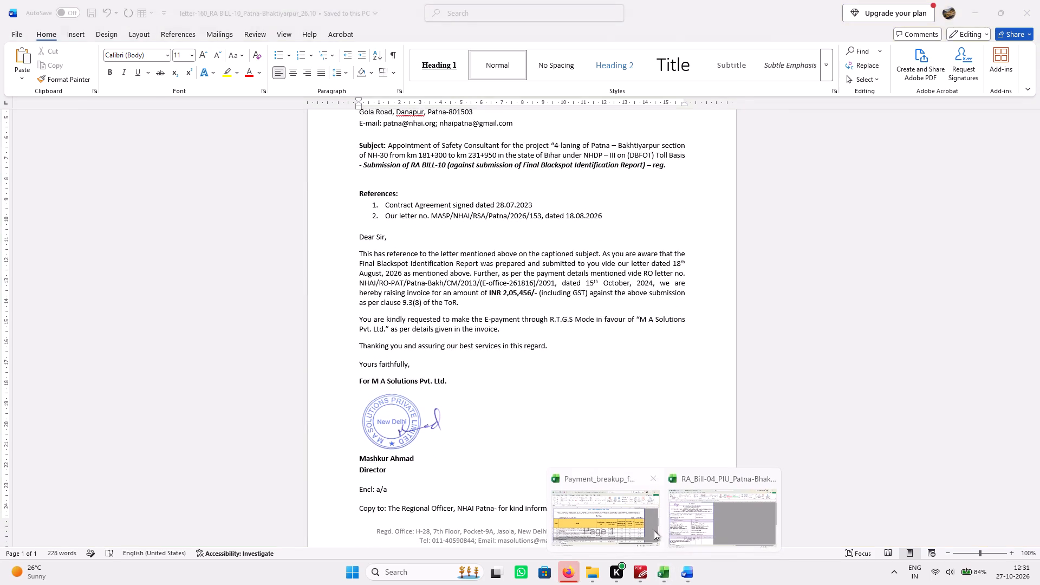
pyautogui.click(620, 521)
pyautogui.scroll(-1, 630, 211)
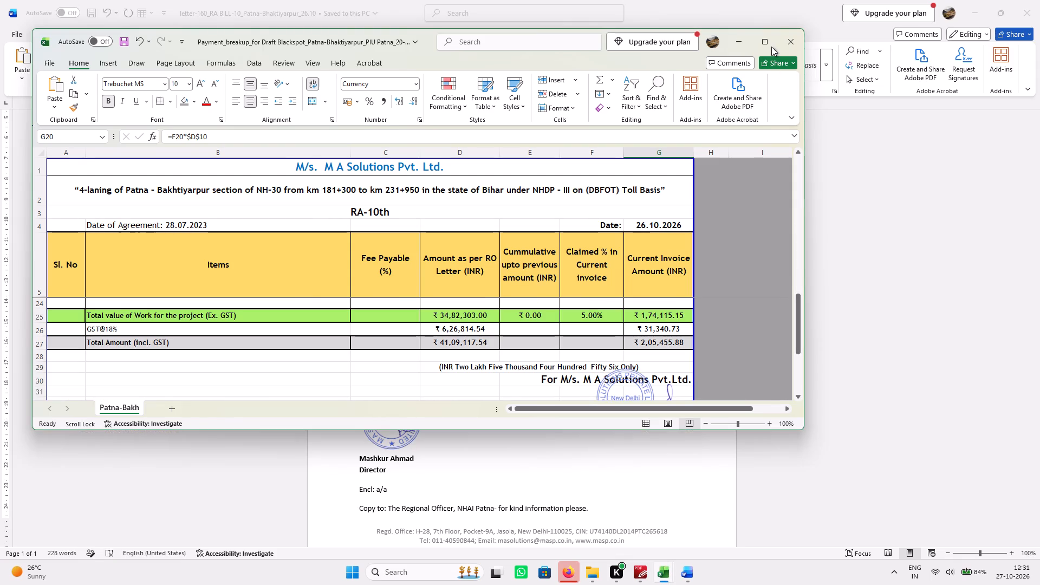
pyautogui.click(771, 47)
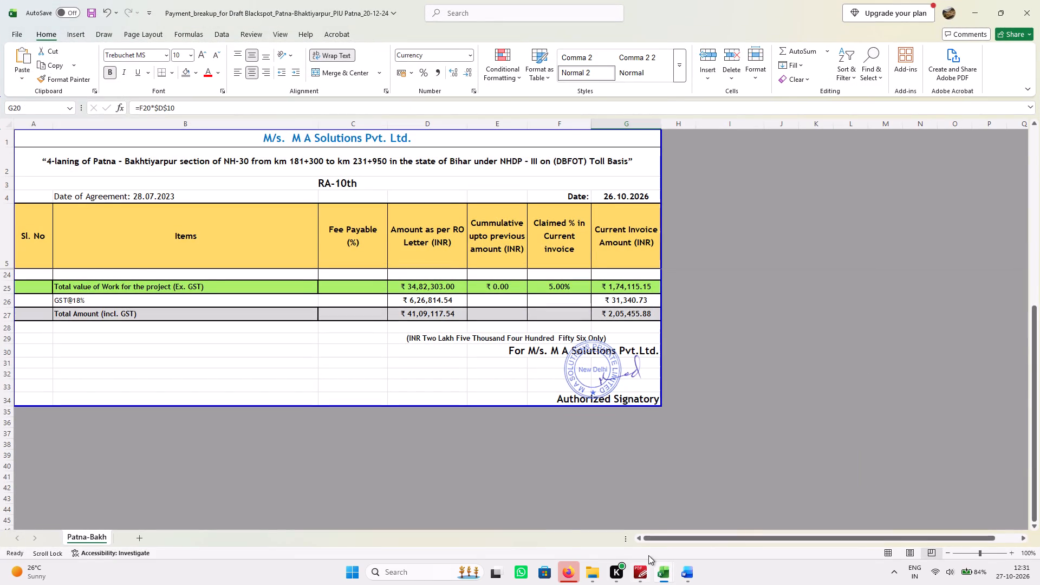
pyautogui.click(663, 581)
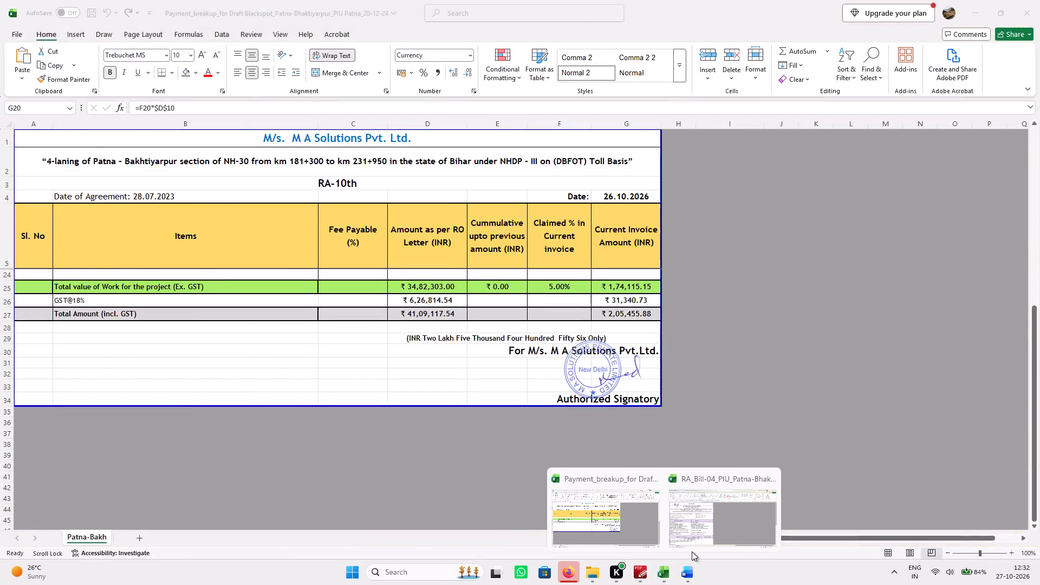
pyautogui.click(713, 537)
pyautogui.scroll(-2, 317, 446)
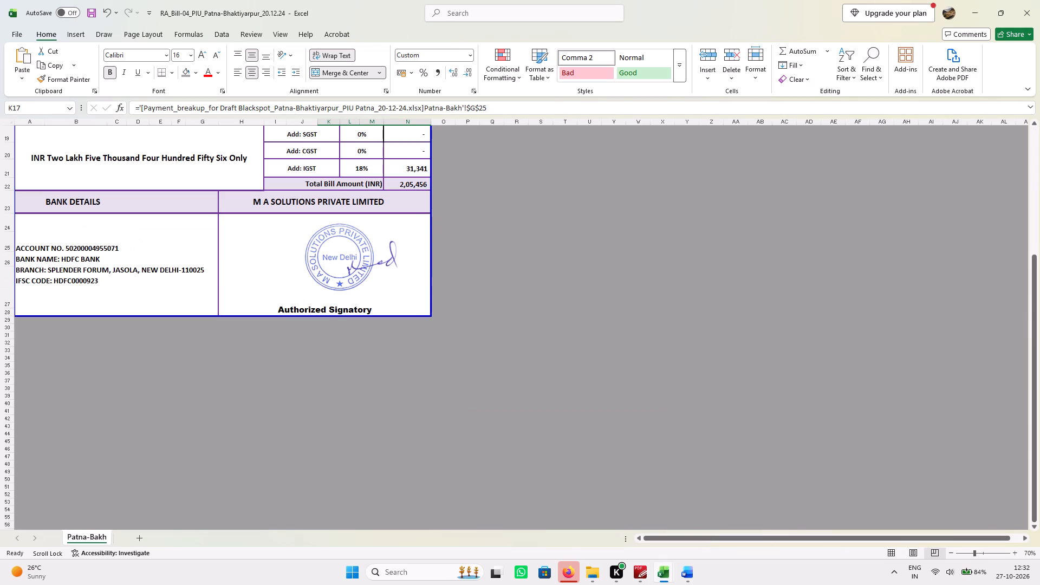
pyautogui.scroll(1, 317, 446)
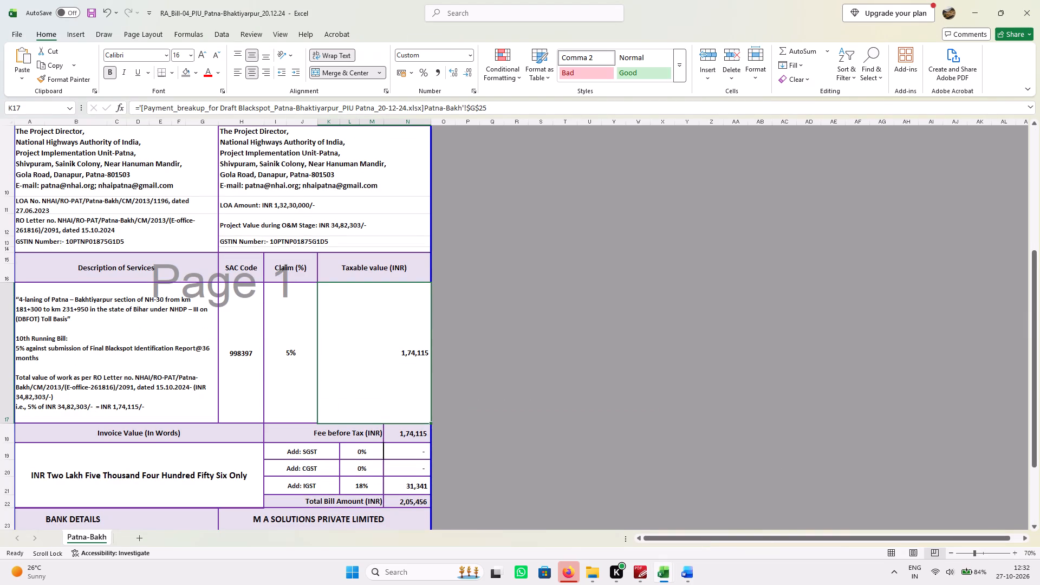
# Return to the Payment_breakup workbook and check the amount in words and the 9.3 payment schedule.
pyautogui.click(663, 576)
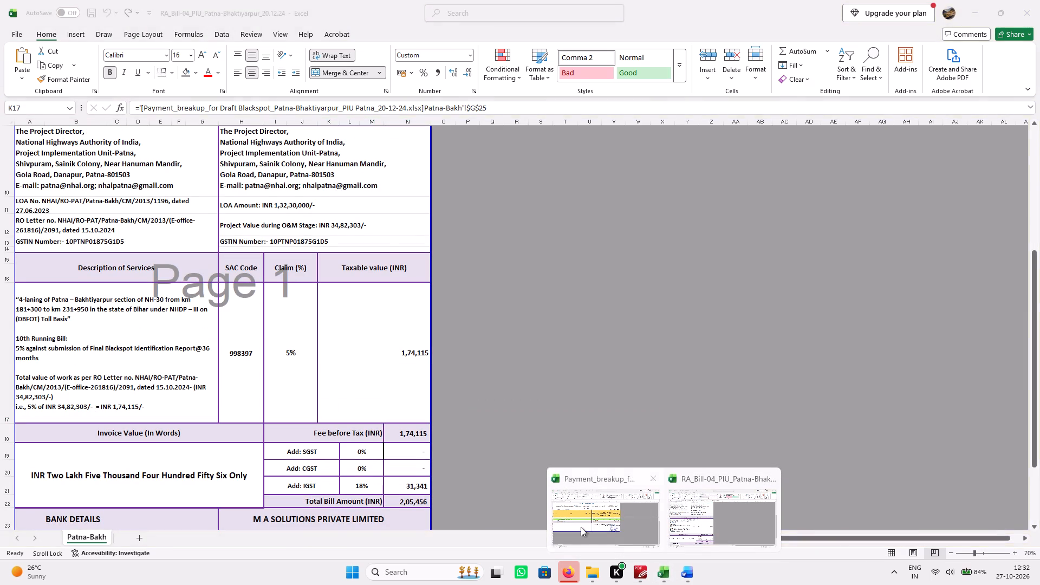
pyautogui.click(581, 527)
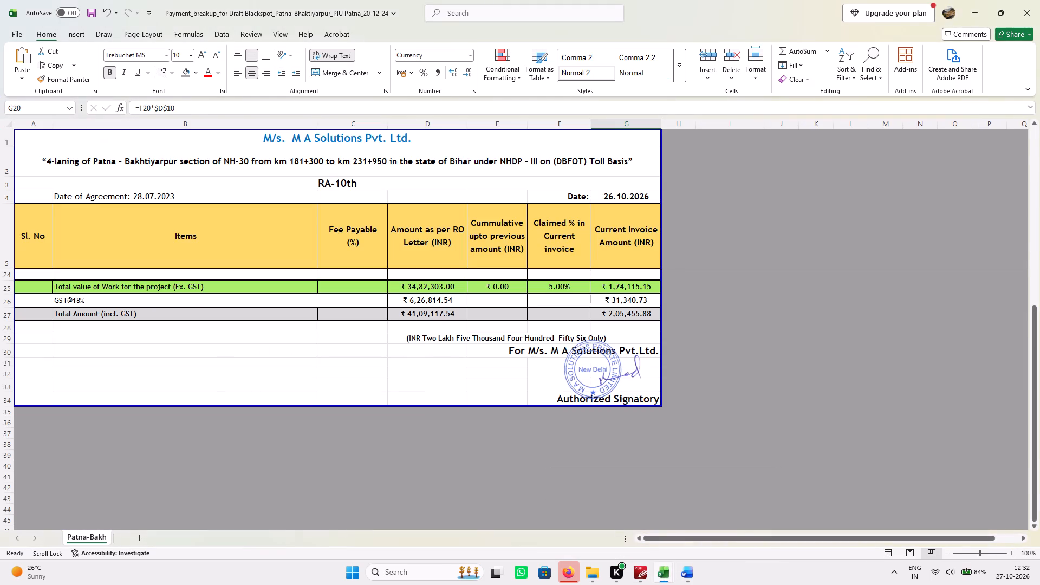
pyautogui.click(554, 339)
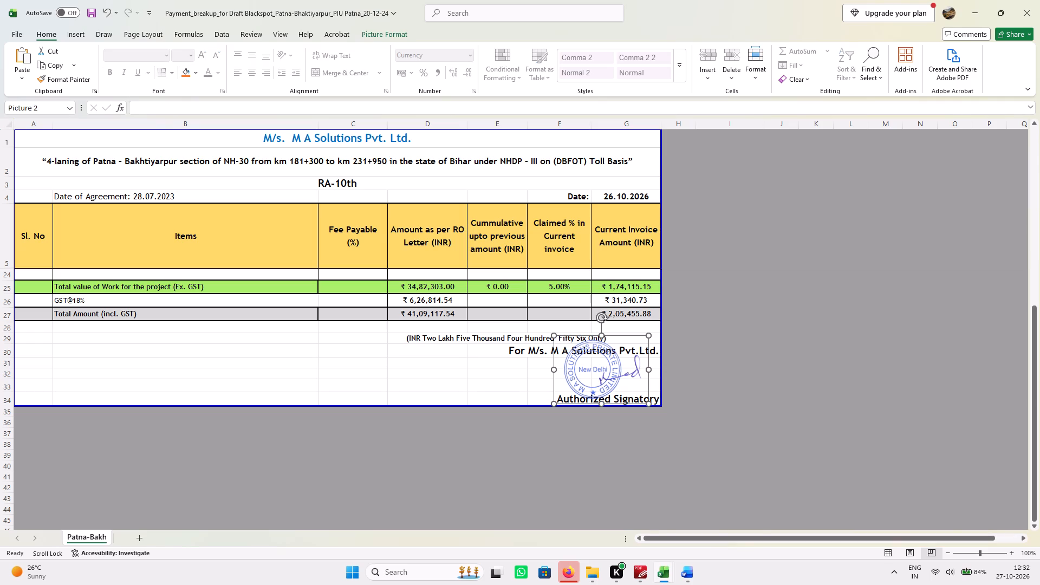
pyautogui.click(517, 335)
pyautogui.click(457, 336)
pyautogui.scroll(1, 542, 343)
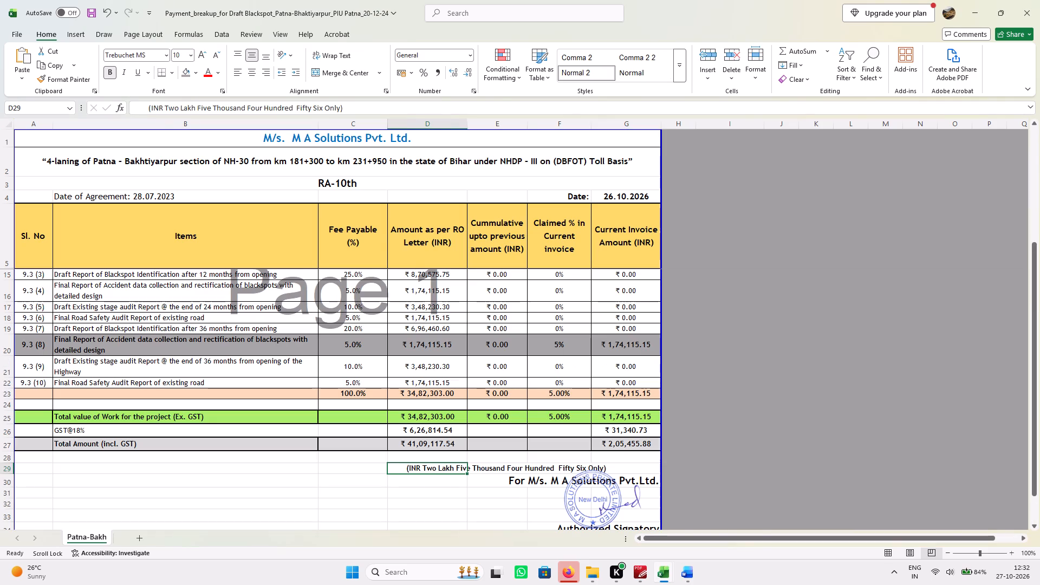
pyautogui.scroll(2, 511, 304)
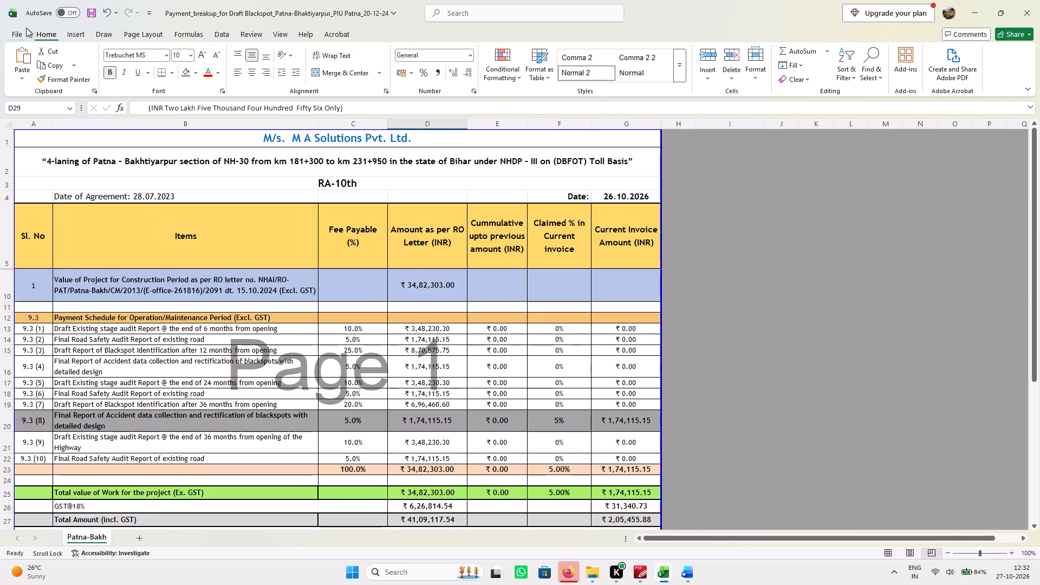
# Save and close the Patna-Bakhtiyarpur Payment_breakup workbook.
pyautogui.click(15, 33)
pyautogui.click(33, 153)
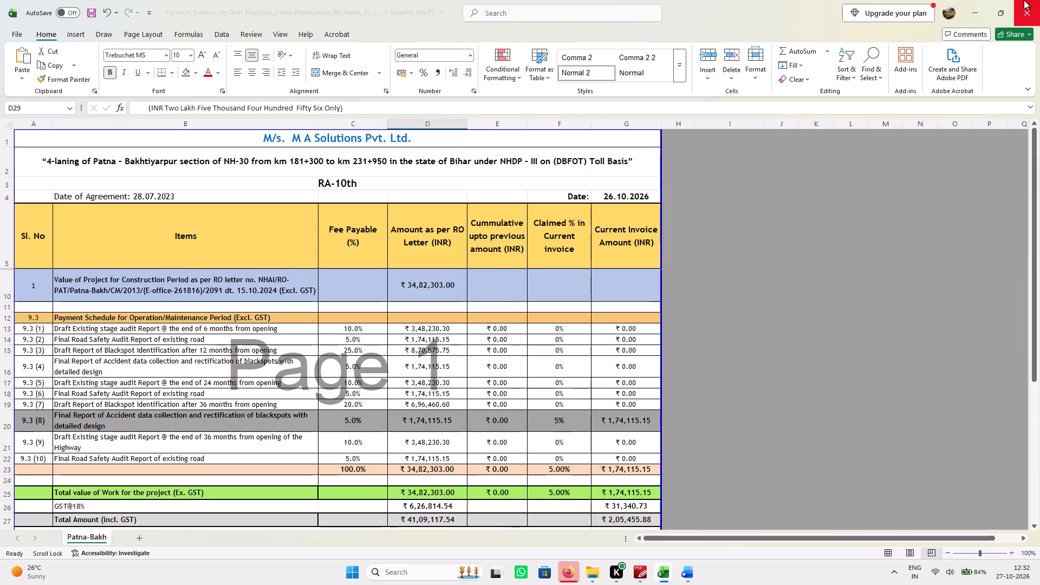
pyautogui.click(1024, 0)
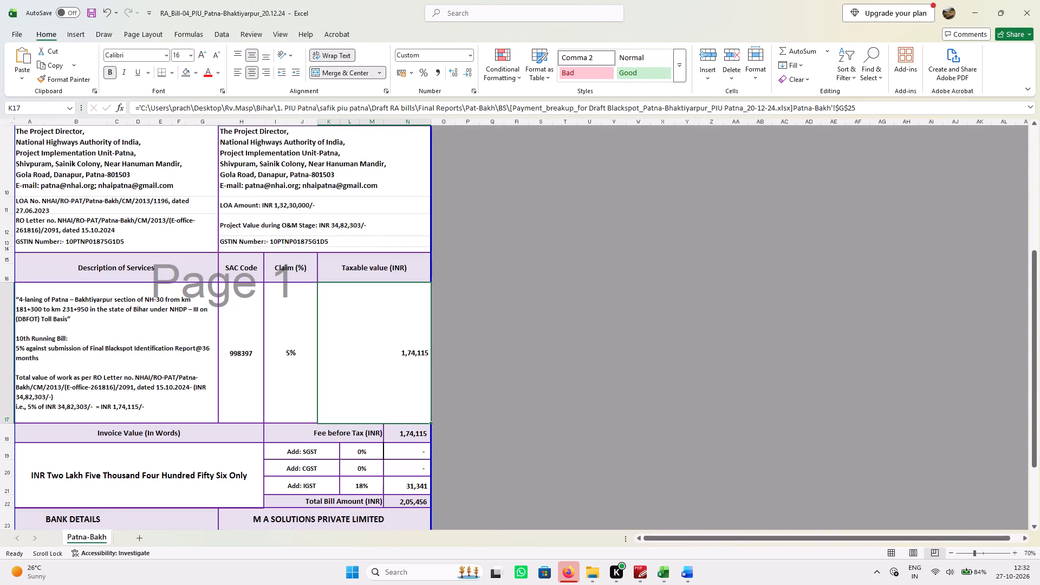
# Check the RA_Bill-04 invoice's service description, month of service, serial number and invoice date, and save and close the workbook.
pyautogui.click(83, 357)
pyautogui.scroll(-2, 143, 363)
pyautogui.scroll(4, 144, 365)
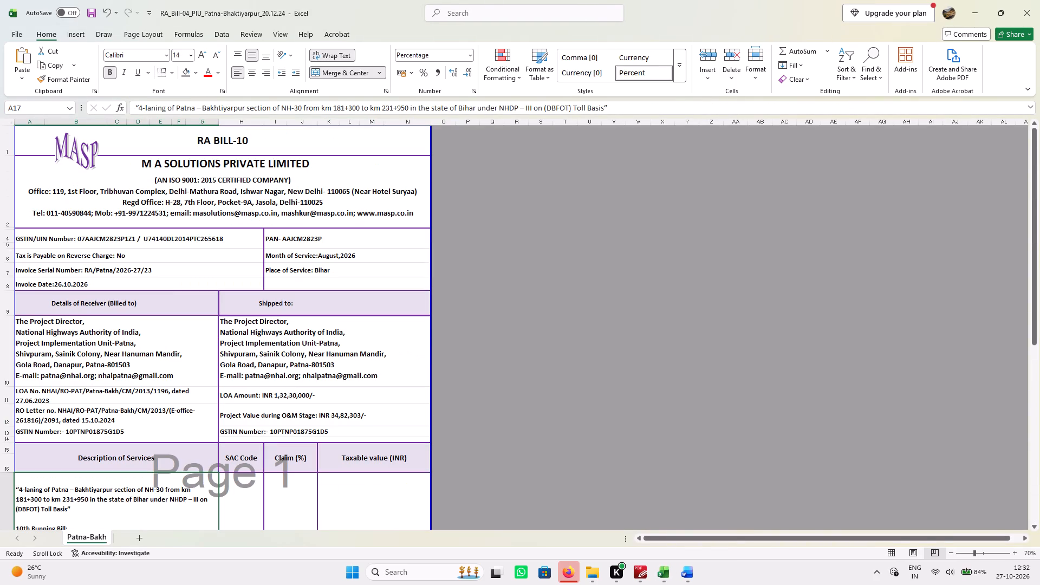
pyautogui.click(300, 255)
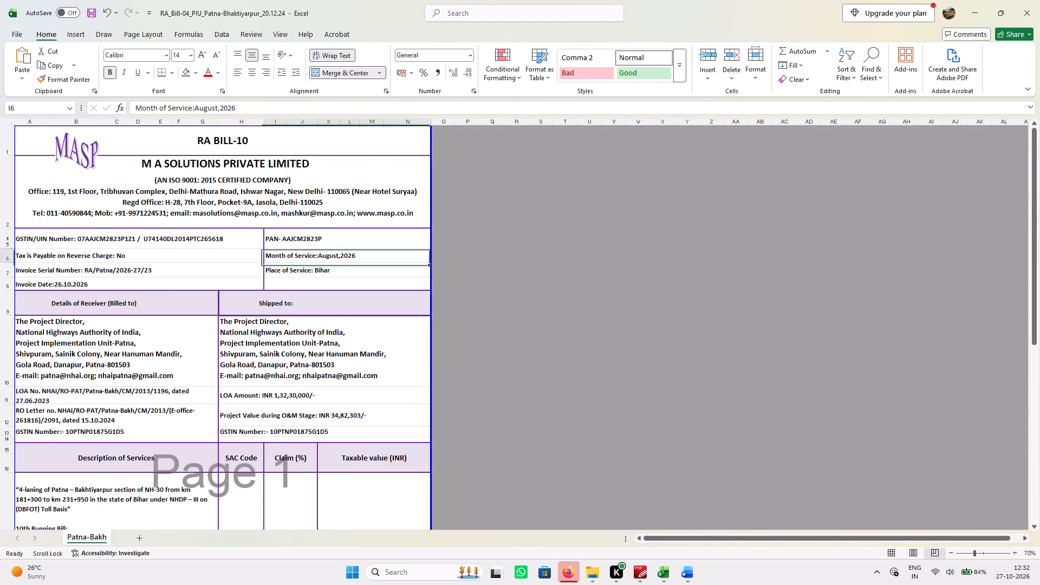
pyautogui.click(122, 276)
pyautogui.click(107, 282)
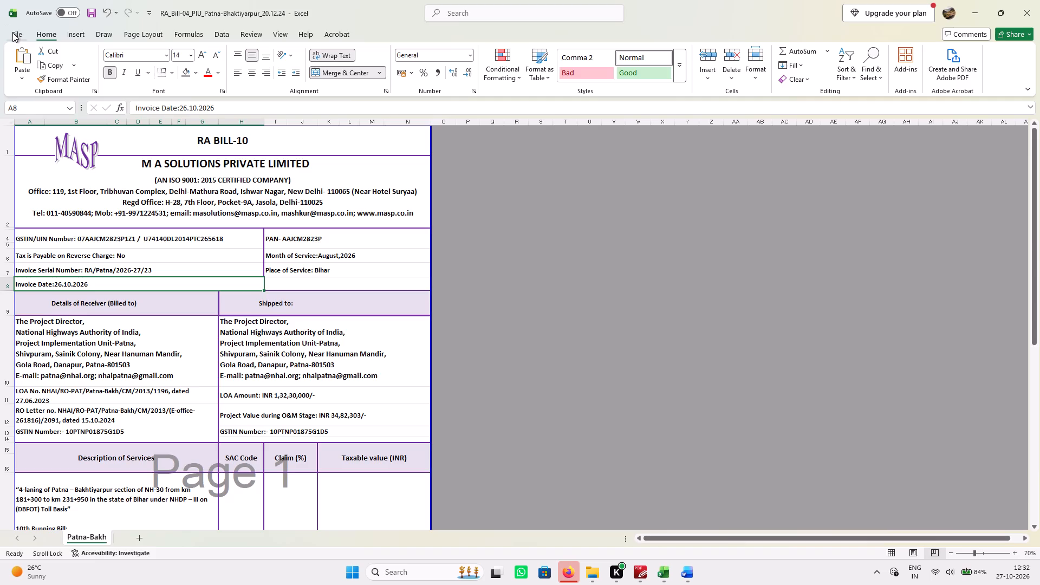
pyautogui.click(12, 32)
pyautogui.click(35, 154)
pyautogui.click(1036, 19)
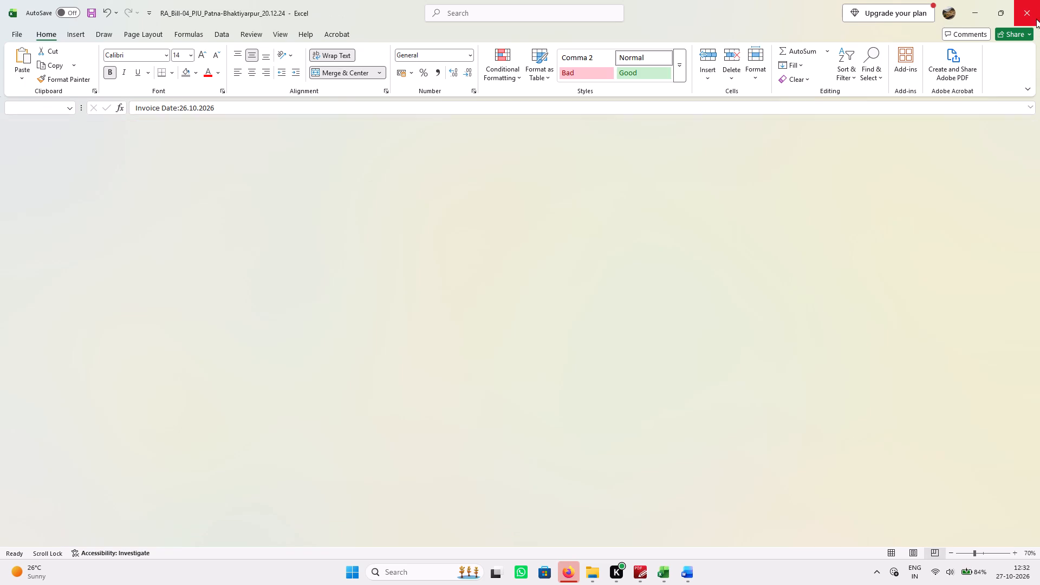
# Look over letter-160 from header to signature, and save and close it.
pyautogui.scroll(-2, 528, 263)
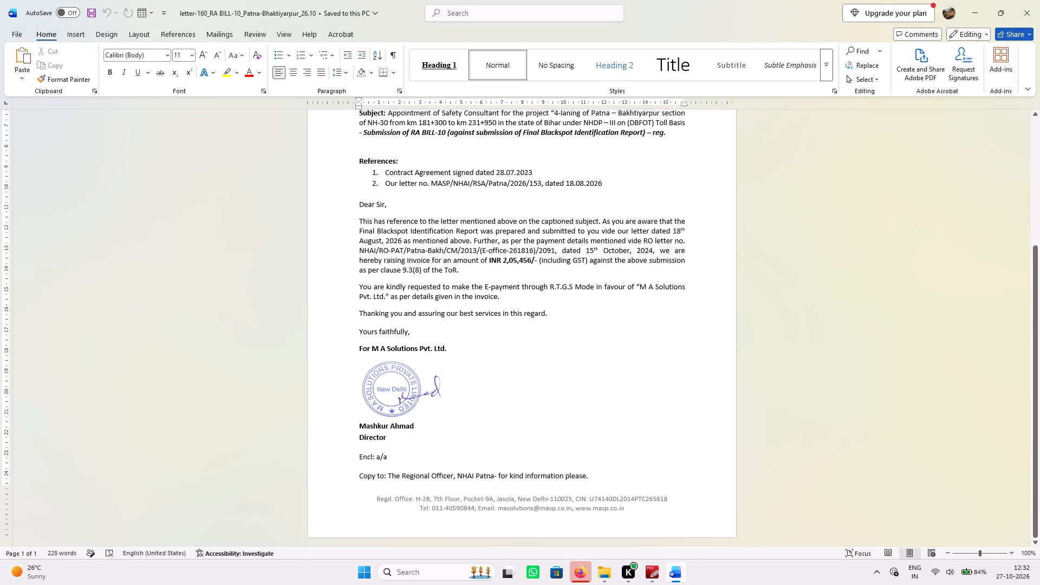
pyautogui.scroll(3, 527, 263)
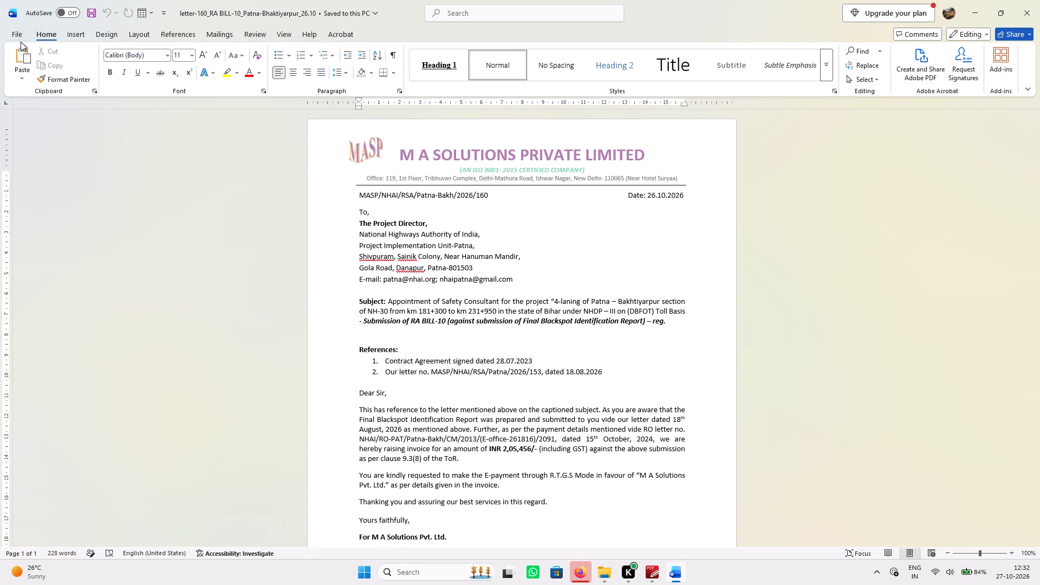
pyautogui.click(18, 34)
pyautogui.click(21, 159)
pyautogui.click(1032, 0)
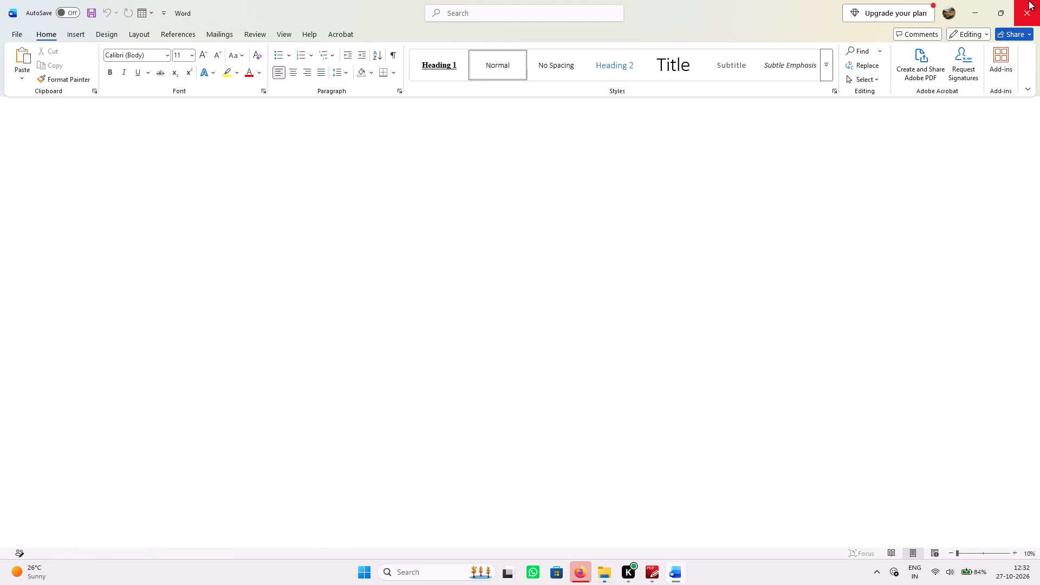
# Go to the BS folder inside Kol-Bhoj under Final Reports and look at its letter, payment breakup and invoice files.
pyautogui.click(12, 30)
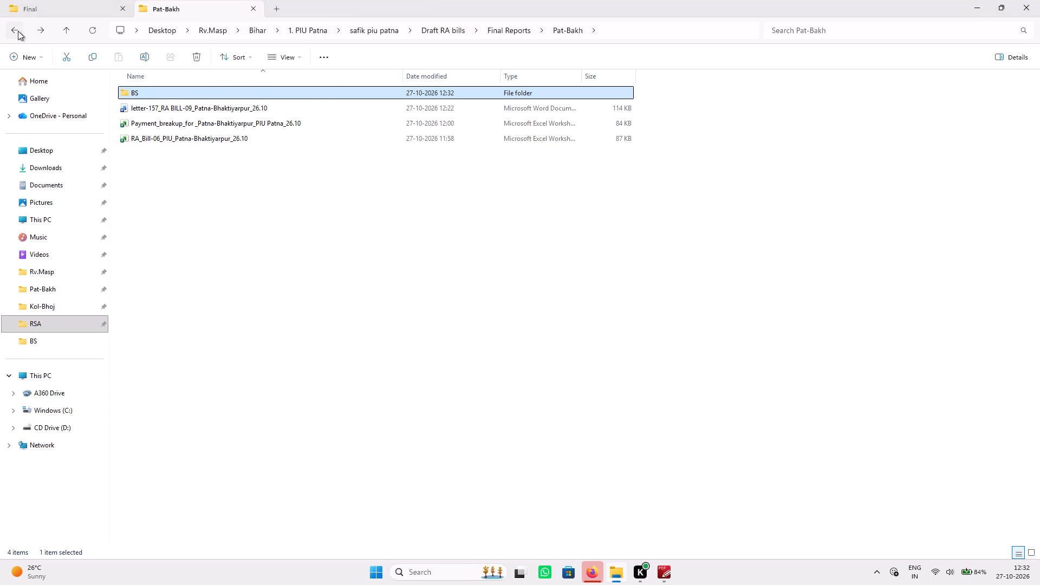
pyautogui.click(18, 31)
pyautogui.doubleClick(148, 108)
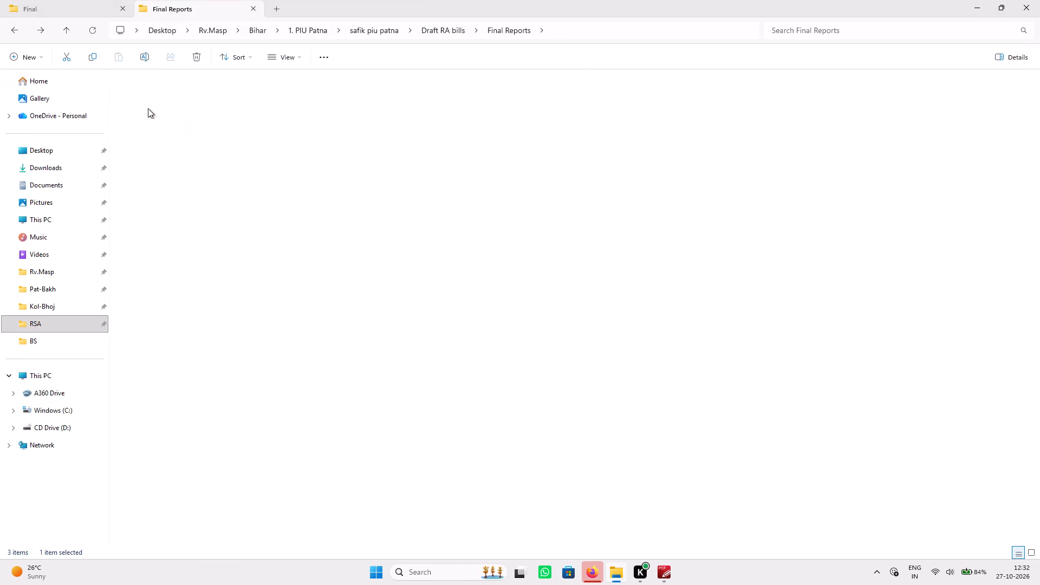
pyautogui.doubleClick(138, 85)
pyautogui.doubleClick(139, 93)
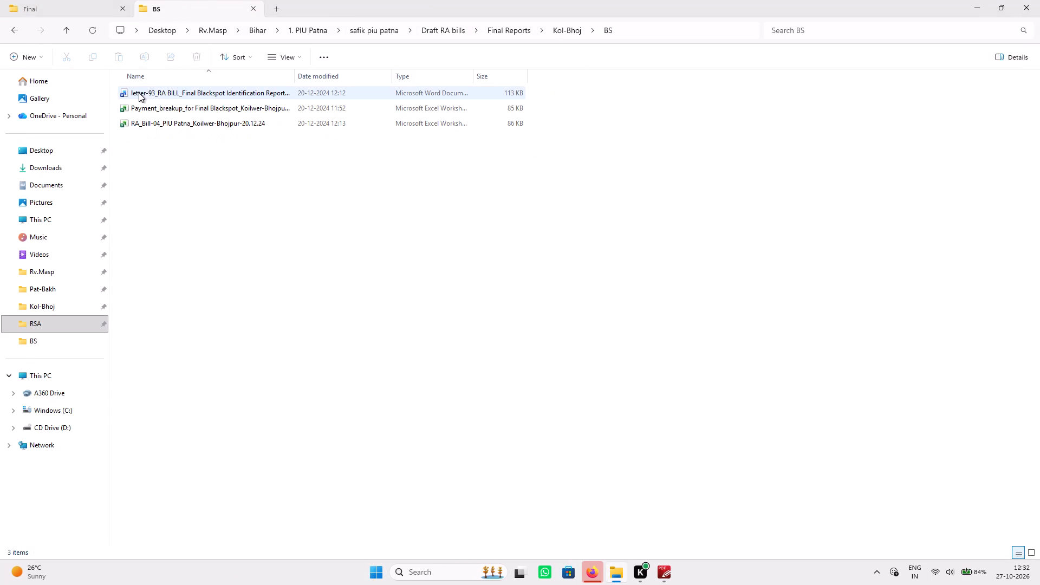
pyautogui.click(177, 94)
pyautogui.click(178, 106)
pyautogui.click(176, 123)
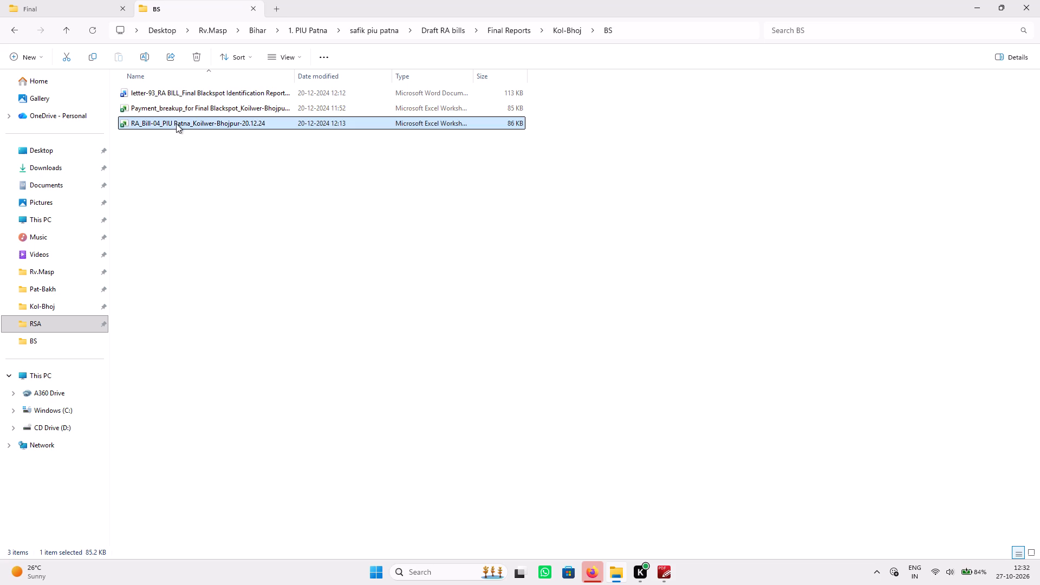
# Rename the letter-93 document as letter-161_RA BILL_Final Blackspot Identification Report_Koilwar-Bhojpur_, dropping the date.
pyautogui.click(186, 93)
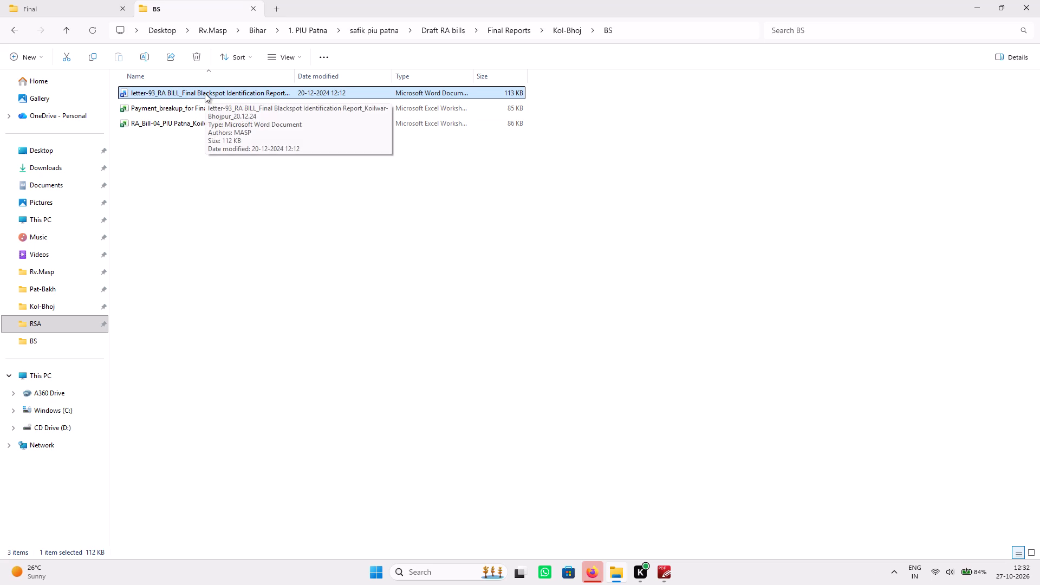
pyautogui.rightClick(205, 93)
pyautogui.click(289, 105)
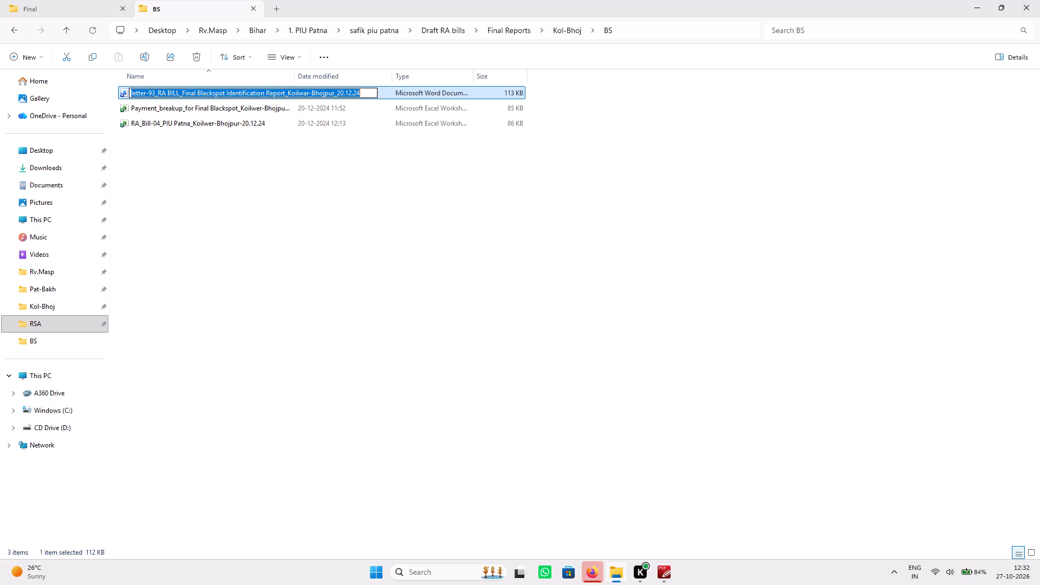
pyautogui.click(153, 92)
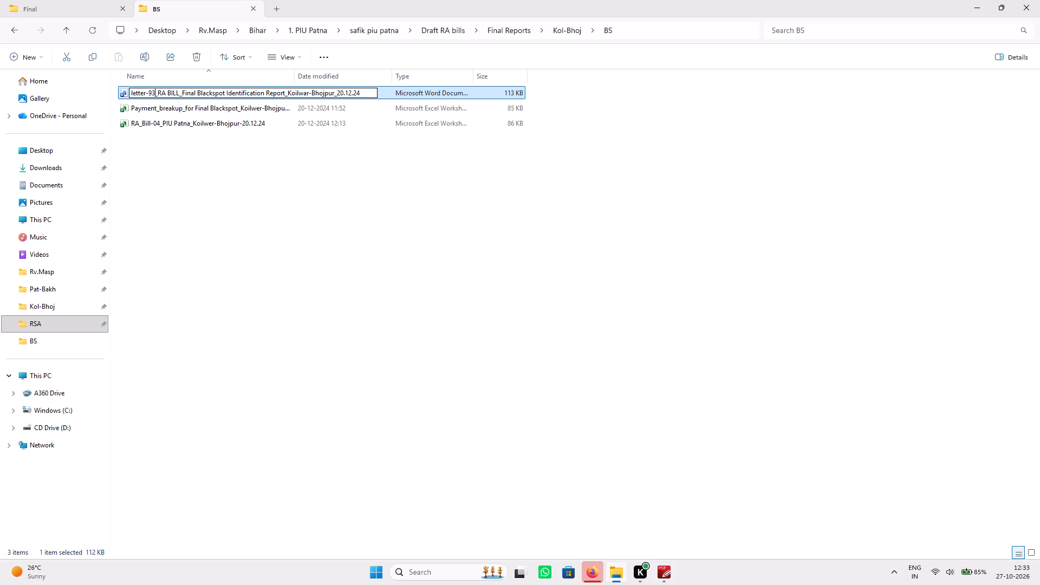
pyautogui.press('BackSpace')
pyautogui.press('BackSpace')
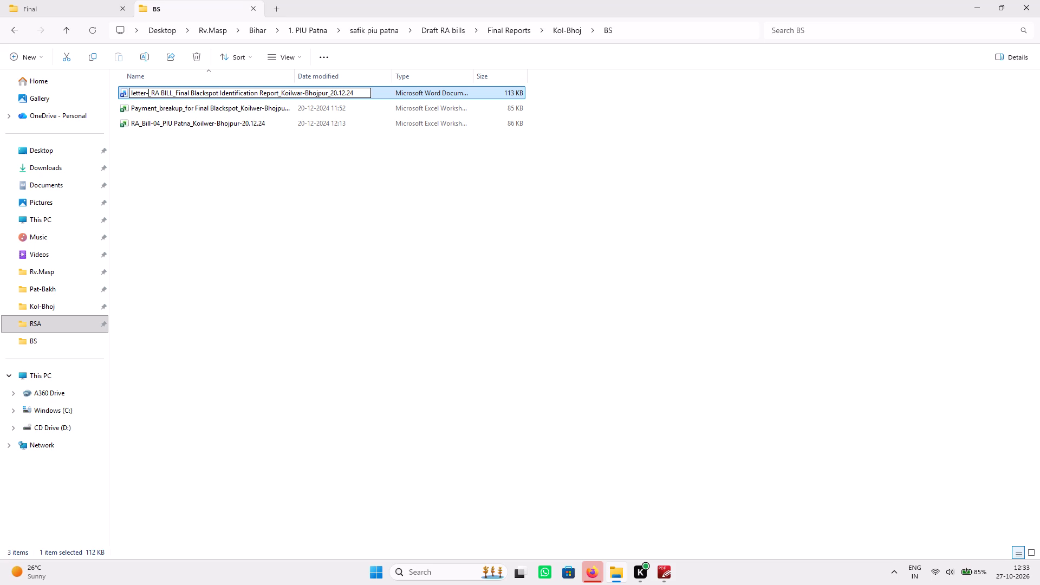
pyautogui.write('161')
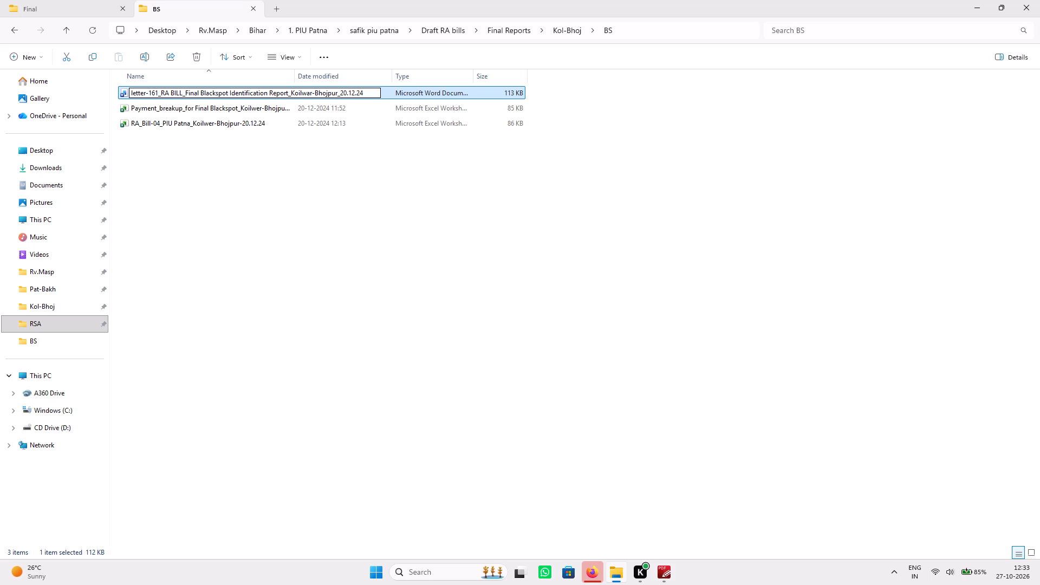
pyautogui.moveTo(340, 91); pyautogui.dragTo(367, 90)
pyautogui.press('Delete')
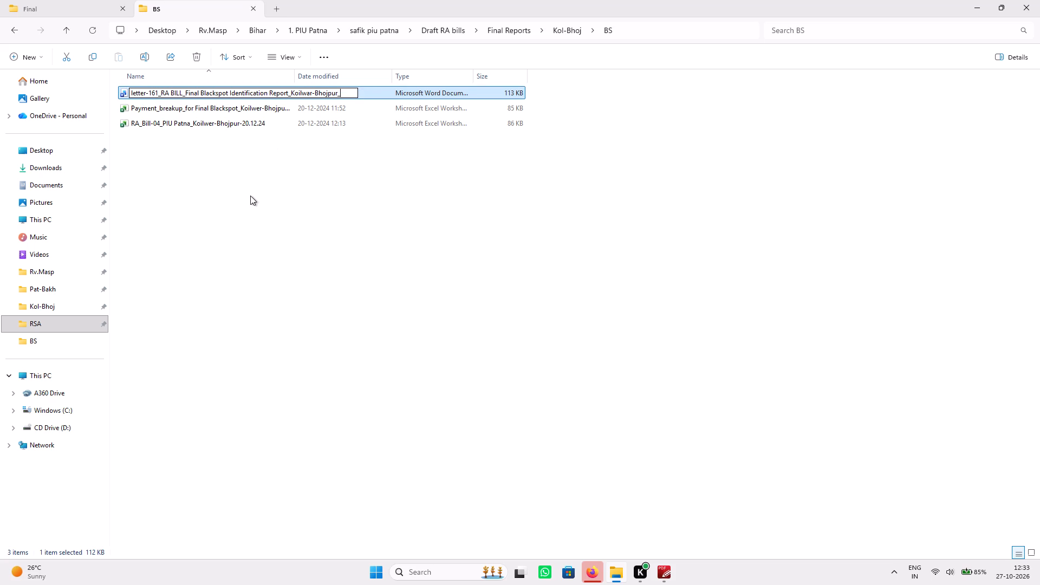
pyautogui.click(250, 196)
# Open the renamed Koilwar-Bhojpur letter and change its letter number to MASP/NHAI/RSA/Patna/2026/161.
pyautogui.doubleClick(230, 89)
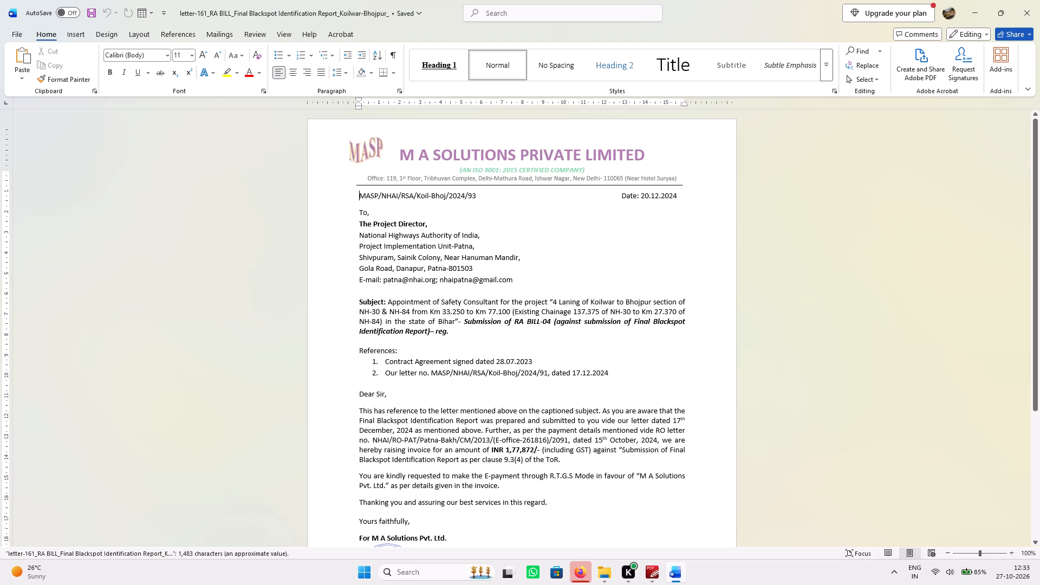
pyautogui.click(465, 193)
pyautogui.moveTo(483, 193); pyautogui.dragTo(481, 193)
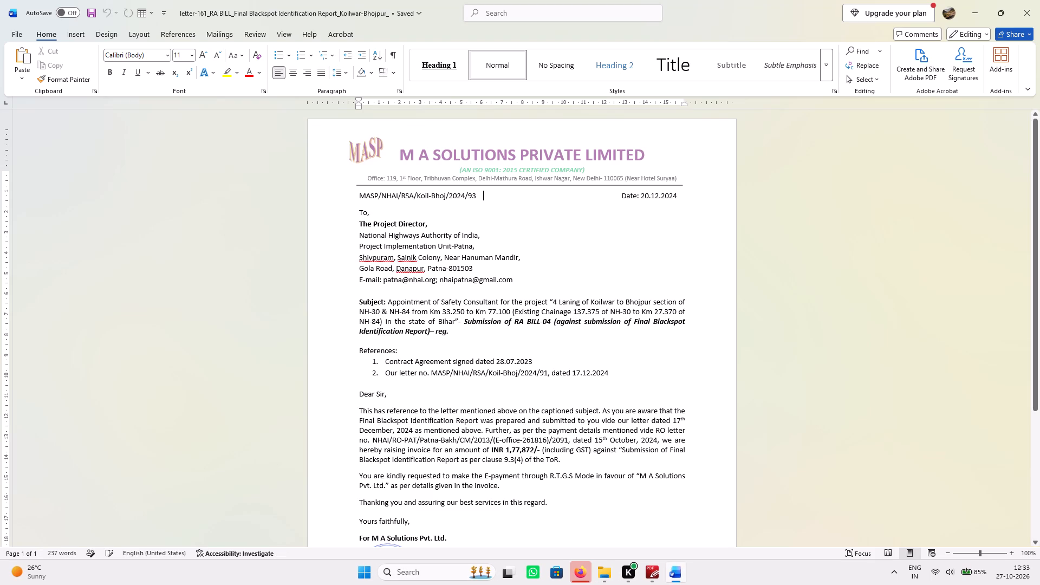
pyautogui.moveTo(481, 193); pyautogui.dragTo(417, 196)
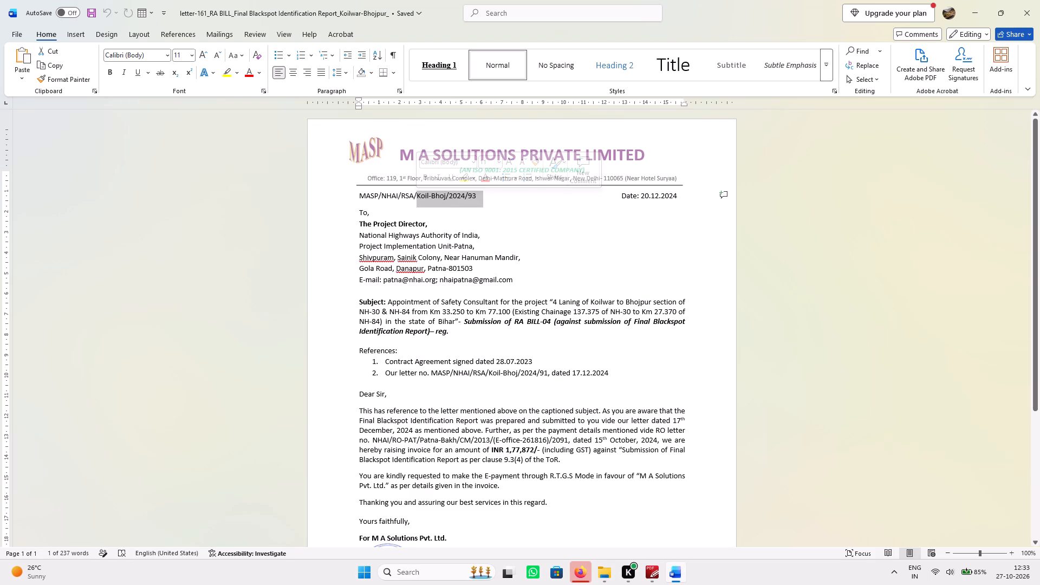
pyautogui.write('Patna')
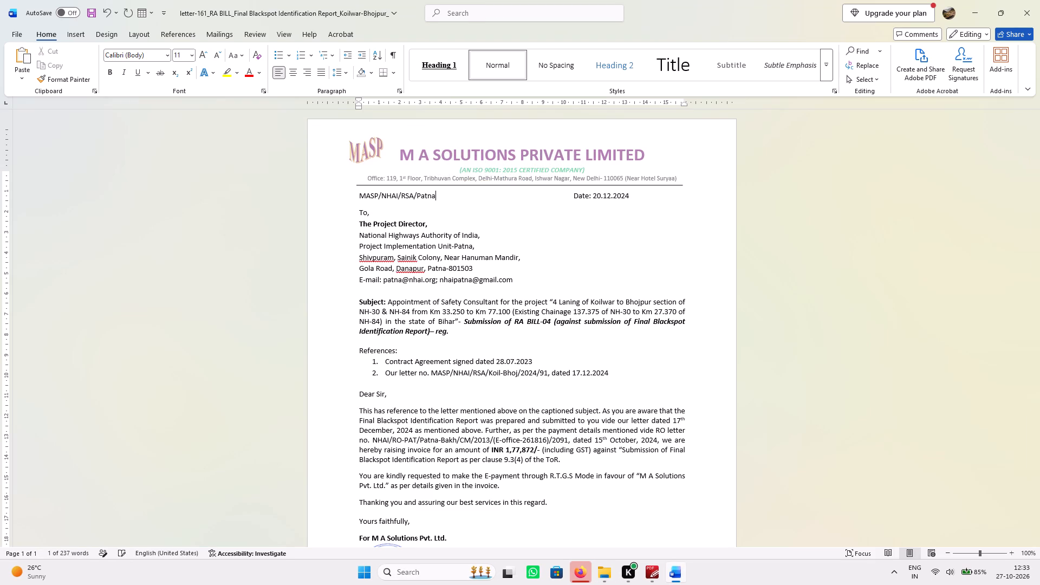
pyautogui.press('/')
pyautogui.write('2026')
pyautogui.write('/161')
# Set the letter's date to 26.10.2026.
pyautogui.moveTo(668, 198); pyautogui.dragTo(626, 197)
pyautogui.write('26.10.2026')
pyautogui.click(462, 253)
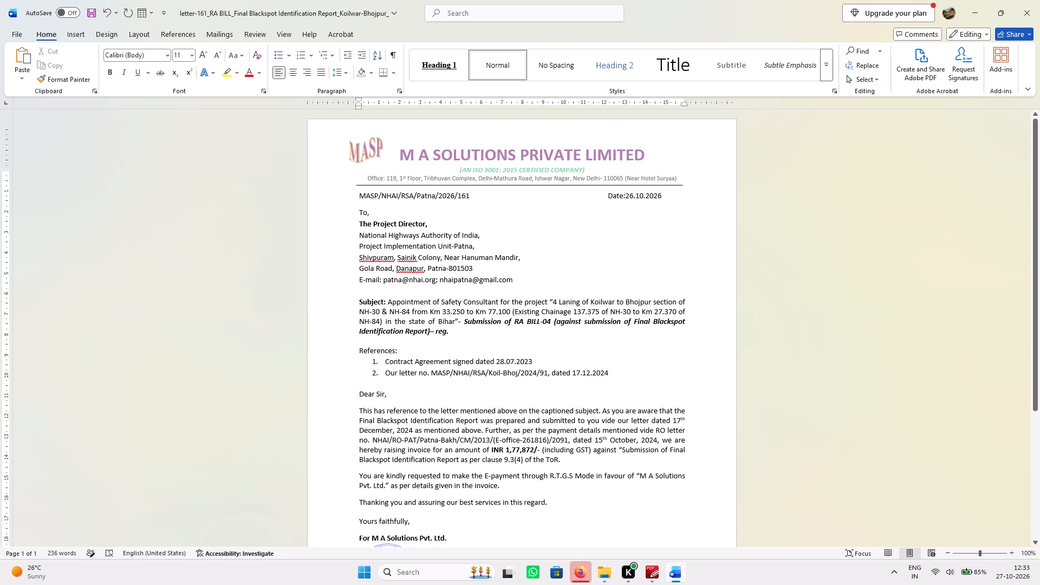
# Change the bill number in the letter's subject to RA BILL-10.
pyautogui.scroll(-1, 466, 256)
pyautogui.click(550, 240)
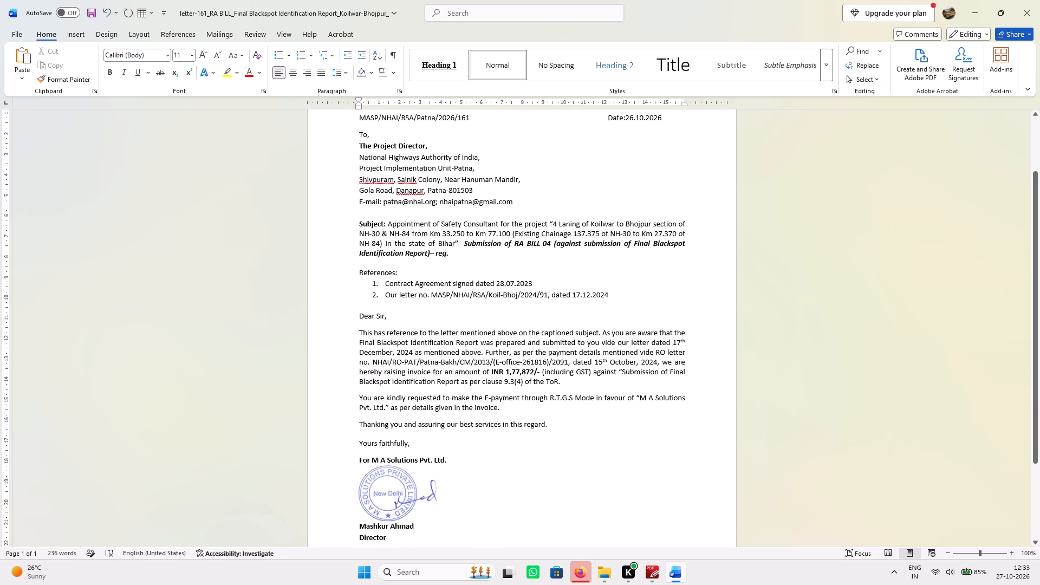
pyautogui.press('BackSpace')
pyautogui.press('BackSpace')
pyautogui.write('10')
# Replace the letter number in reference 2 with a copy of the header's MASP/NHAI/RSA/Patna/2026/161, trimming the extra spacing behind it.
pyautogui.scroll(1, 415, 213)
pyautogui.moveTo(359, 196); pyautogui.dragTo(480, 197)
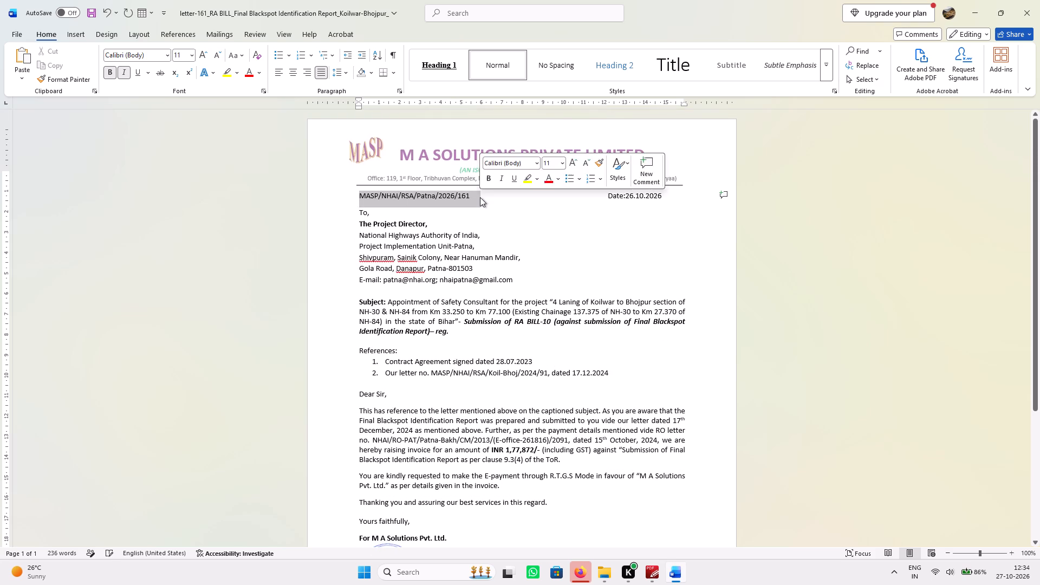
pyautogui.hotkey('ctrl', 'c')
pyautogui.moveTo(430, 370); pyautogui.dragTo(547, 375)
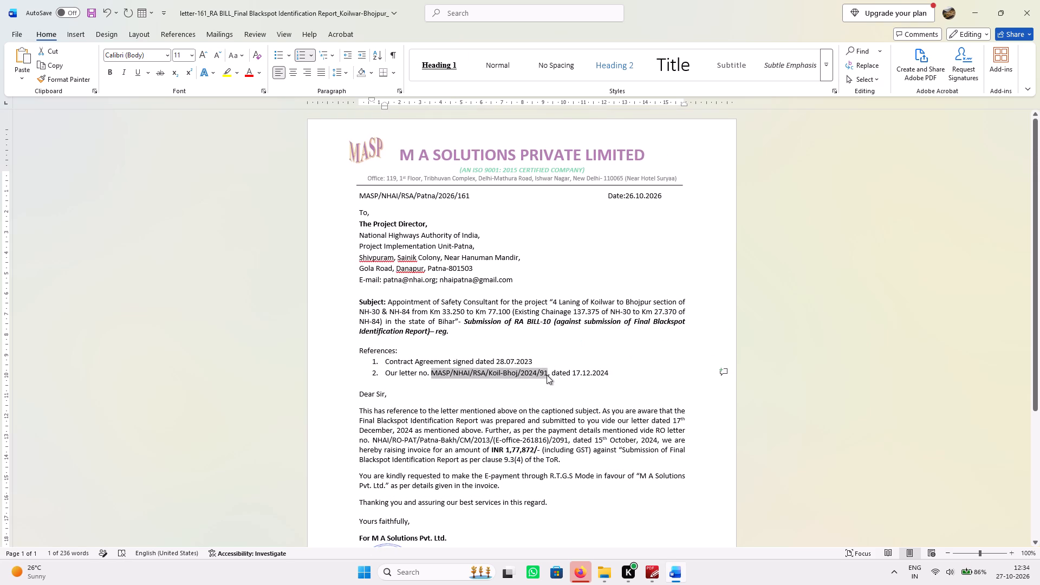
pyautogui.hotkey('ctrl', 'v')
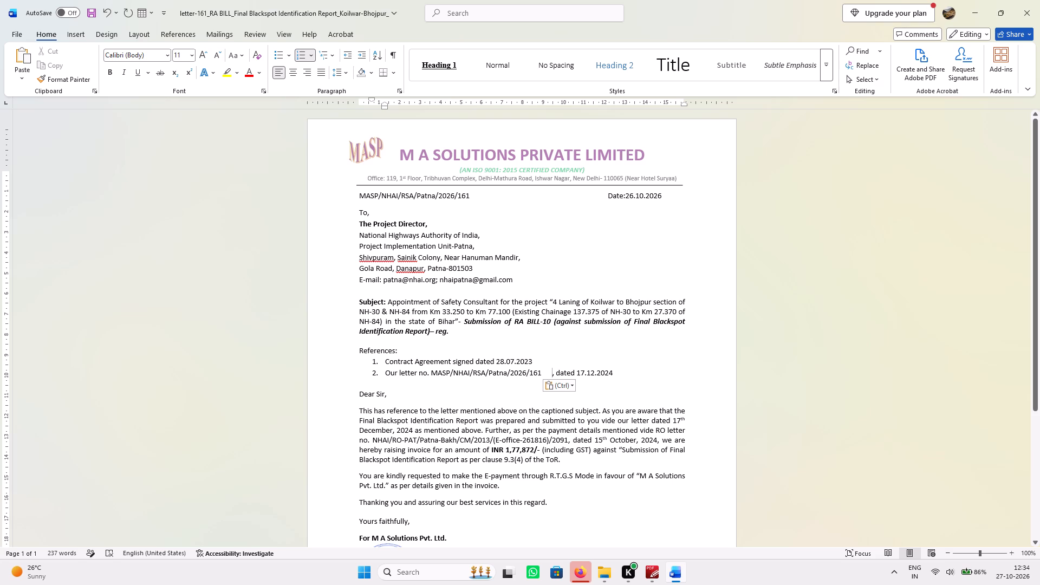
pyautogui.press('BackSpace')
pyautogui.press('BackSpace')
pyautogui.press('BackSpace')
pyautogui.press('BackSpace')
pyautogui.press('BackSpace')
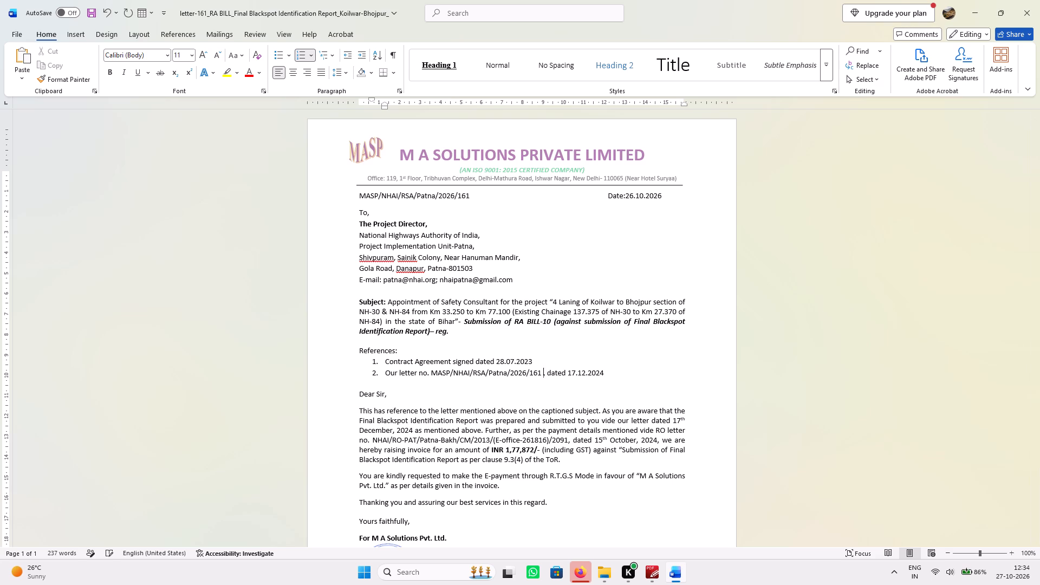
# Change the ending of the letter number in reference 2 so it reads MASP/NHAI/RSA/Patna/2026/155.
pyautogui.press('BackSpace')
pyautogui.press('BackSpace')
pyautogui.press('BackSpace')
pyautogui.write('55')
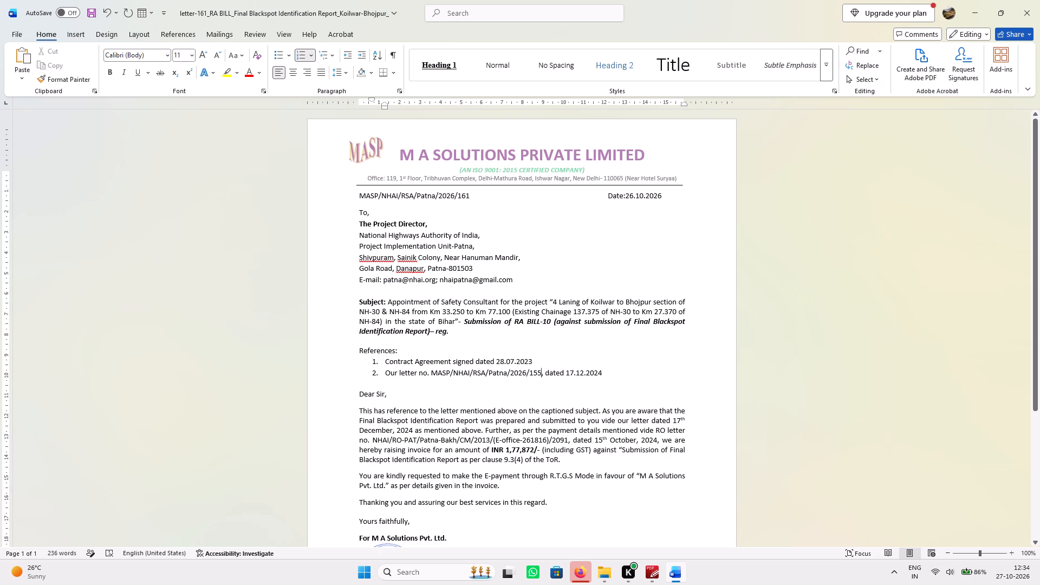
# Set the date of the letter cited in reference 2 to 21.08.2026.
pyautogui.moveTo(611, 374); pyautogui.dragTo(565, 374)
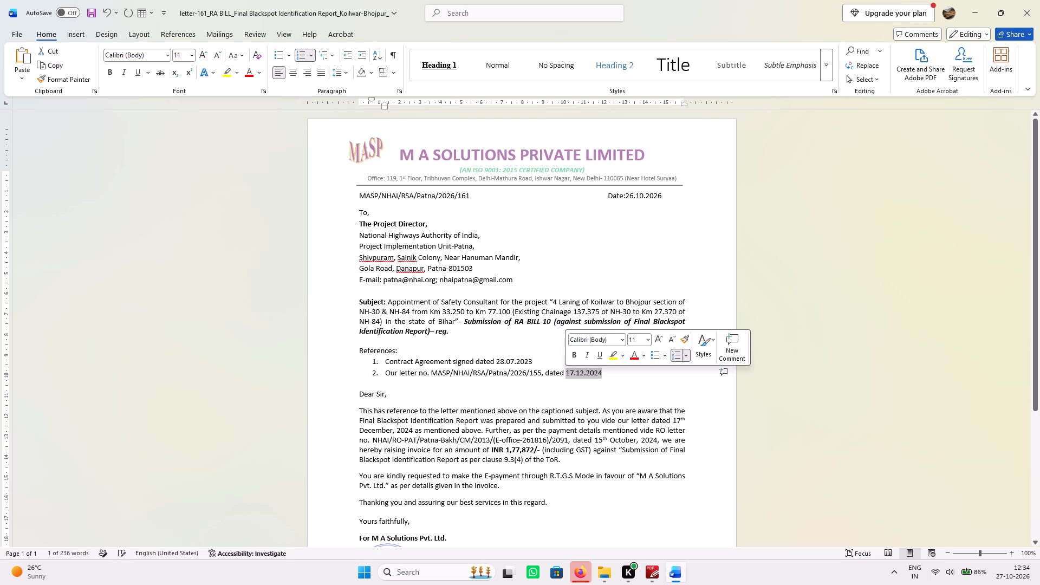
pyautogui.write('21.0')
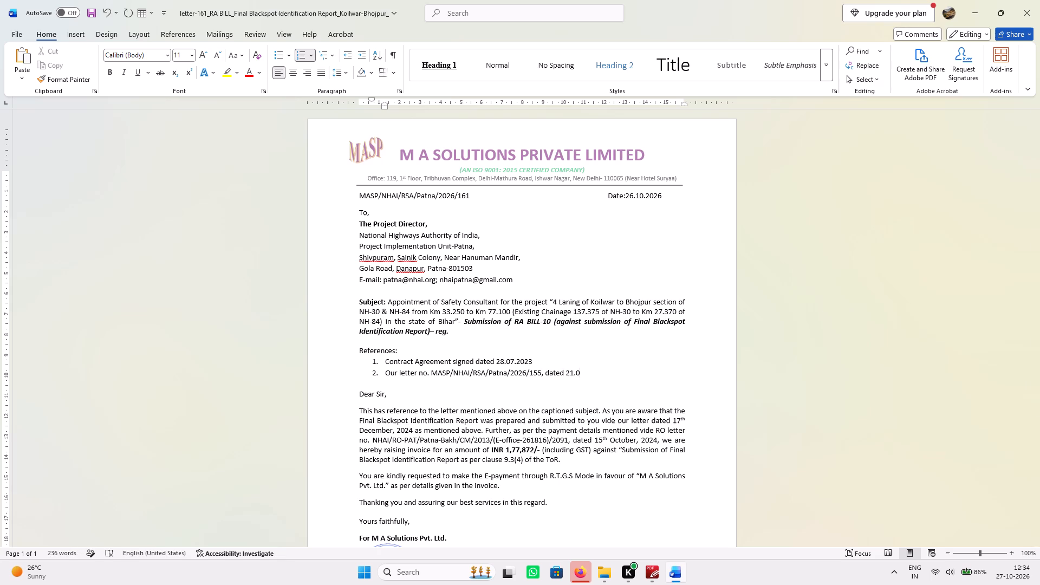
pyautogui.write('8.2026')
pyautogui.click(509, 357)
pyautogui.click(518, 387)
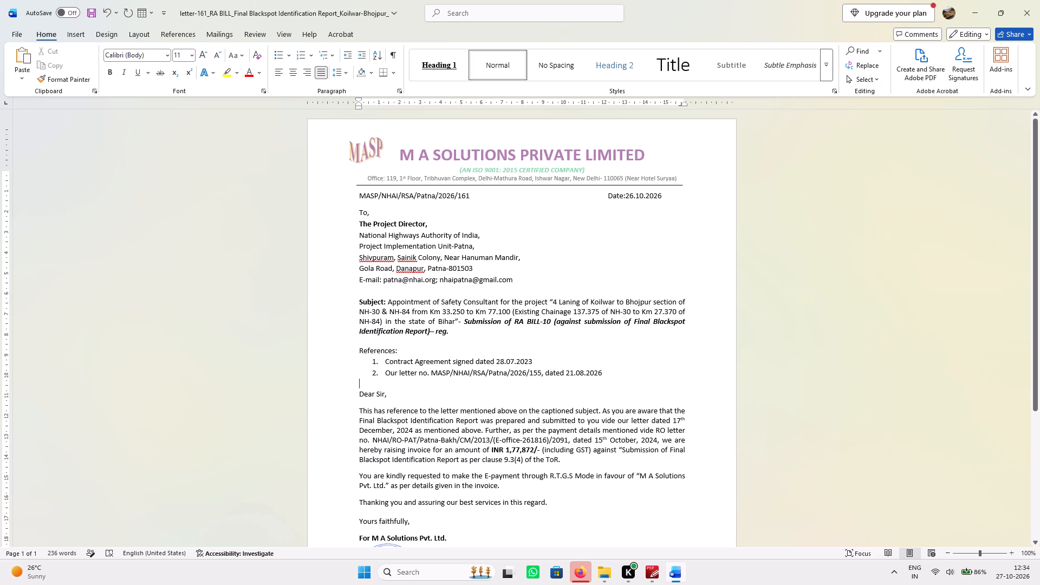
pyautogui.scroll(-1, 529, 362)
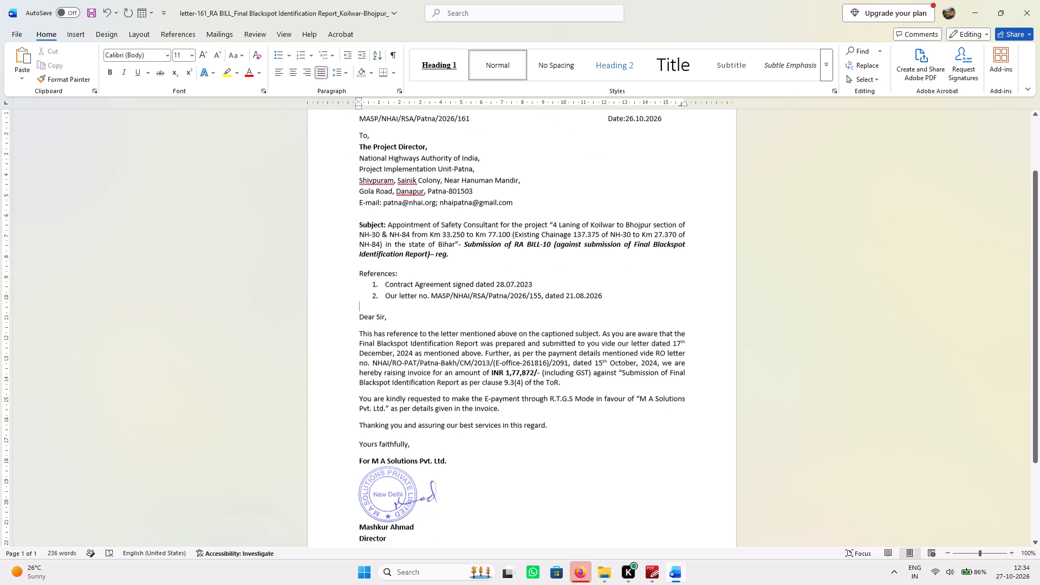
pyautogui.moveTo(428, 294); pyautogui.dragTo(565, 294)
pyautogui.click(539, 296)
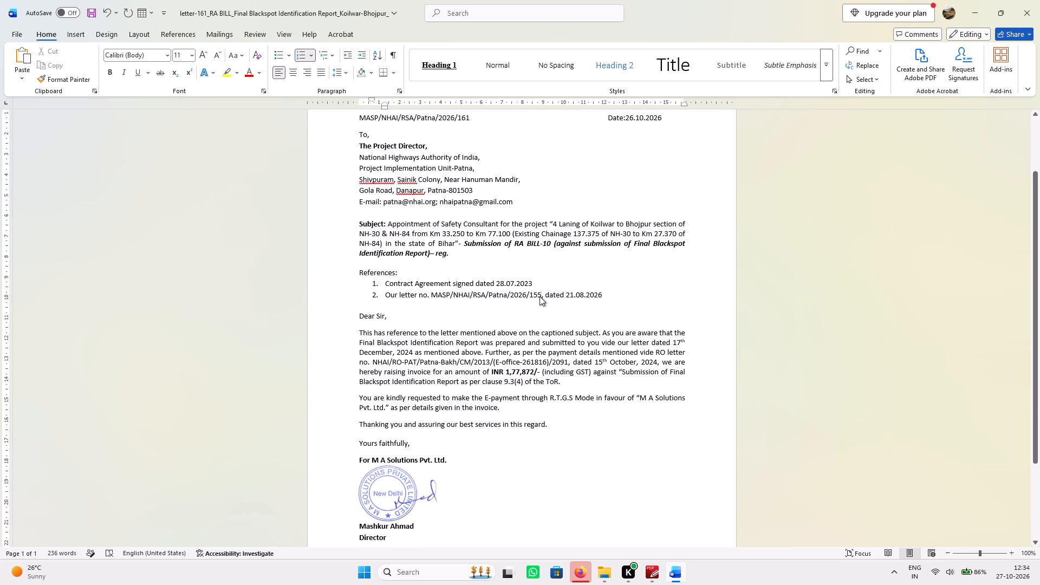